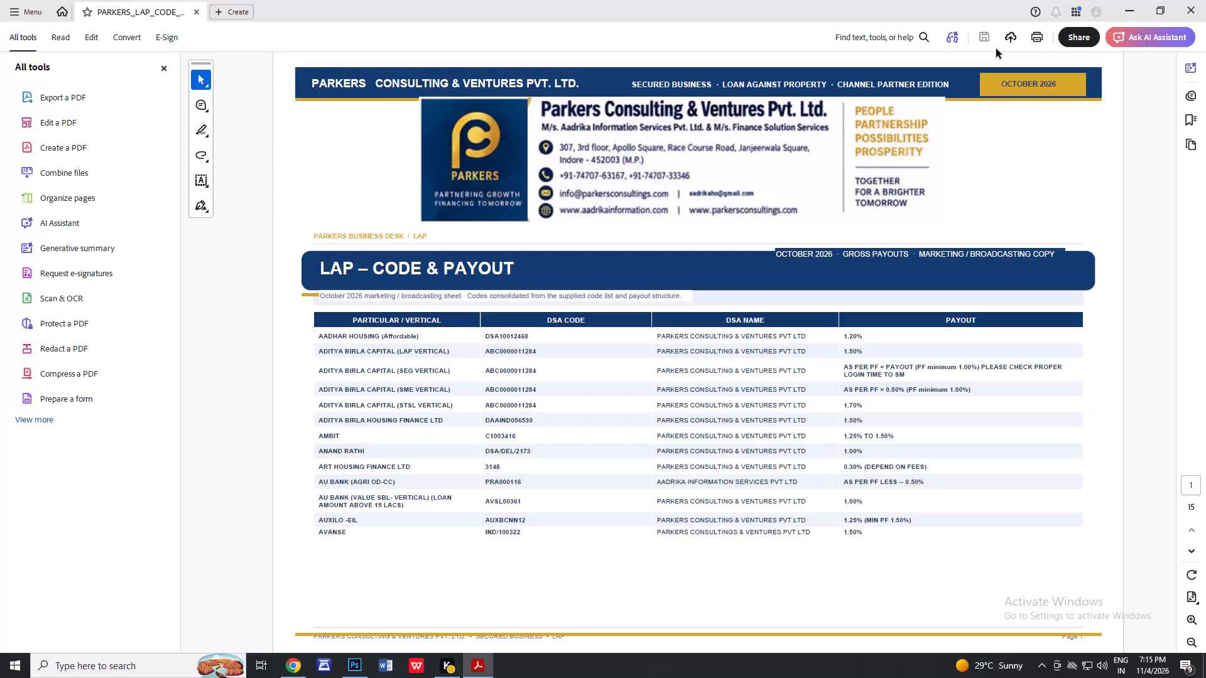
Start a print job for the LAP code and payout PDF and enable grayscale (black and white) printing.
left_click(1045, 41)
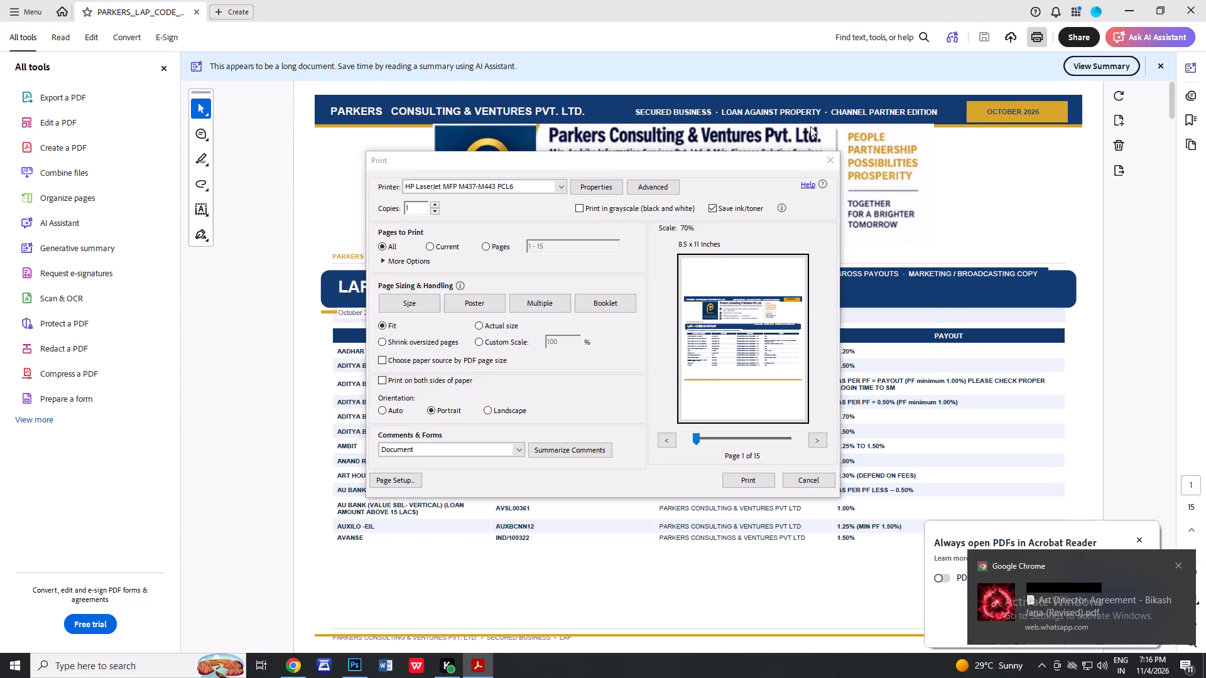
left_click(582, 208)
Set the printer's original paper size to A4 and the paper type to Plain in its properties.
left_click(592, 187)
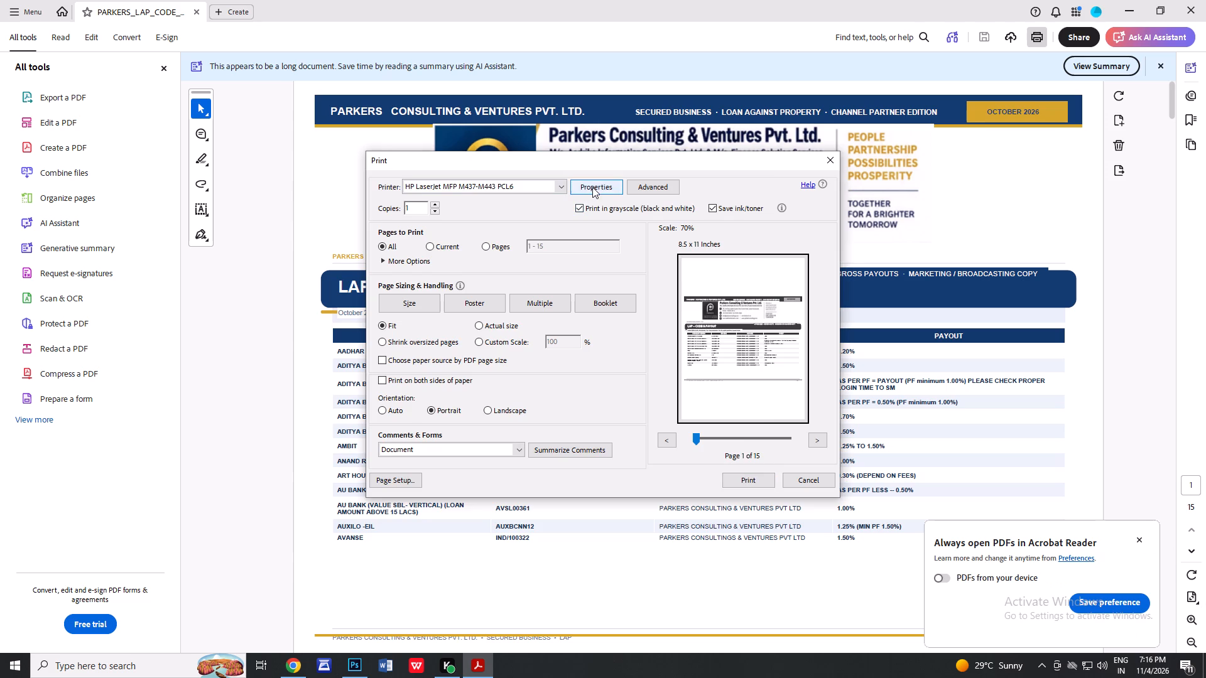
left_click(457, 192)
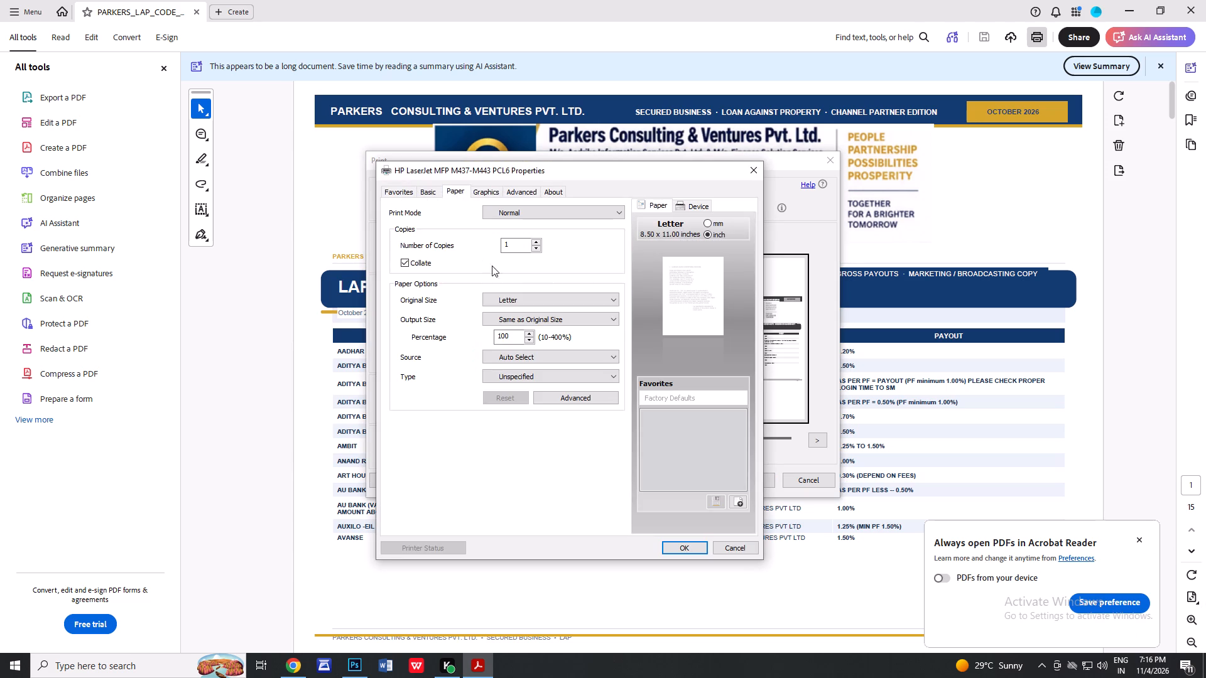
left_click(511, 296)
left_click(513, 389)
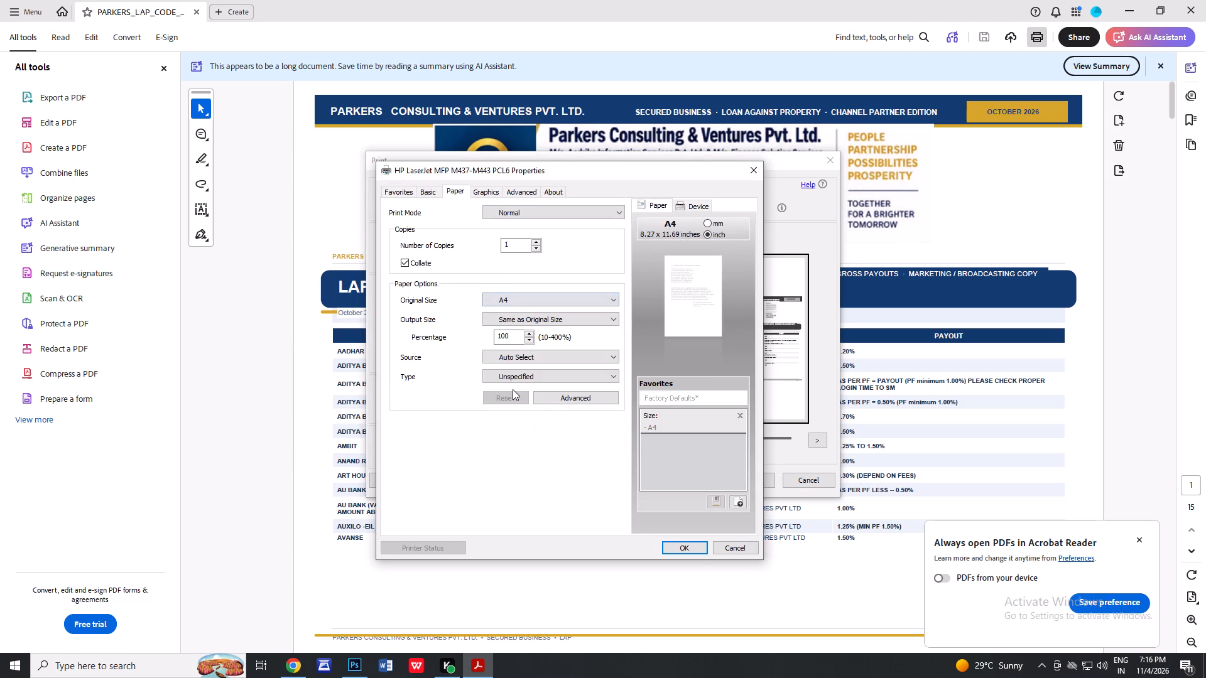
left_click(510, 375)
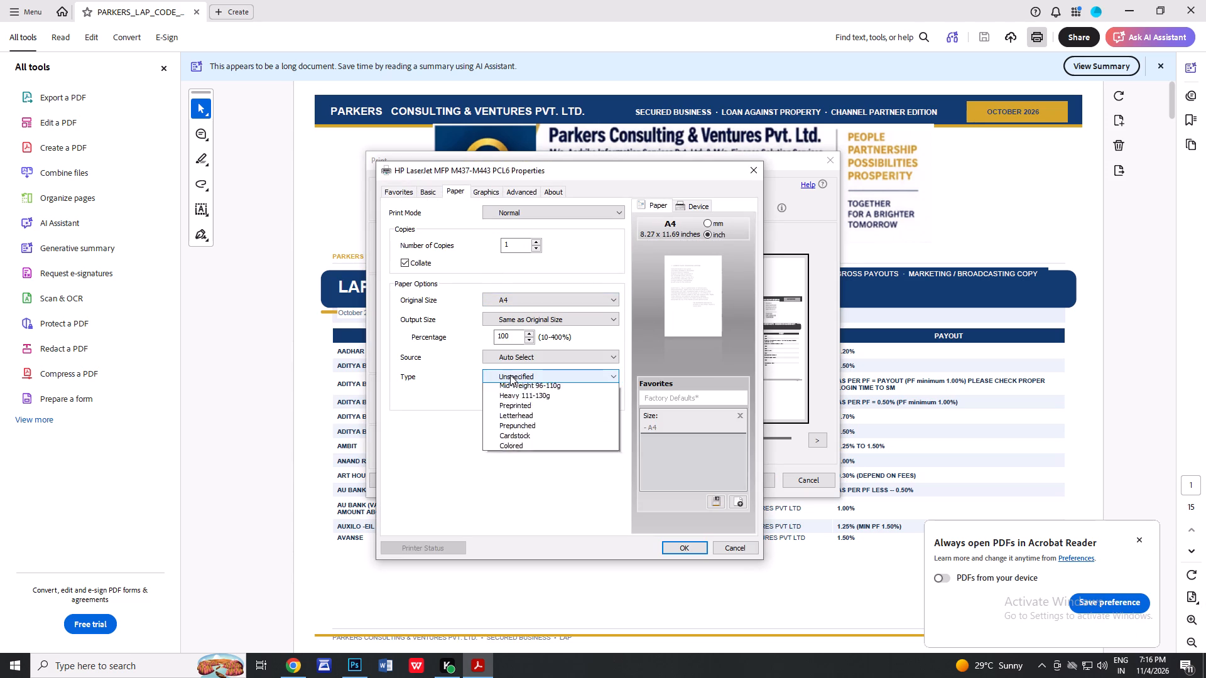
left_click(504, 399)
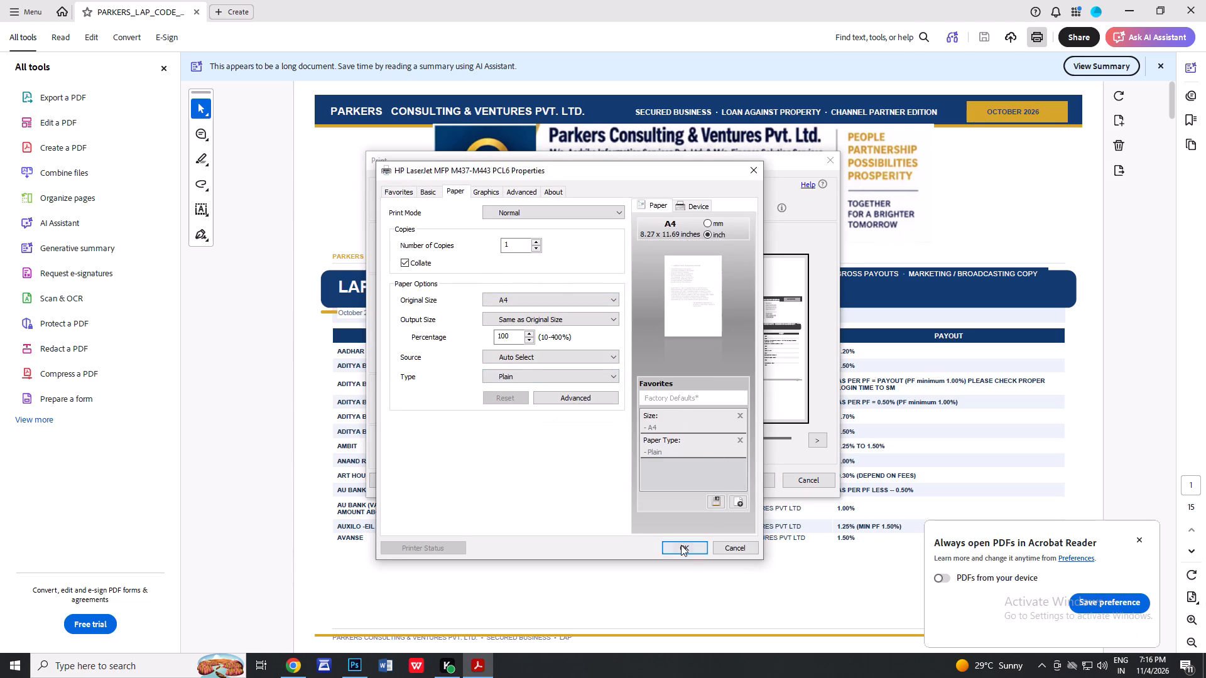
left_click(681, 545)
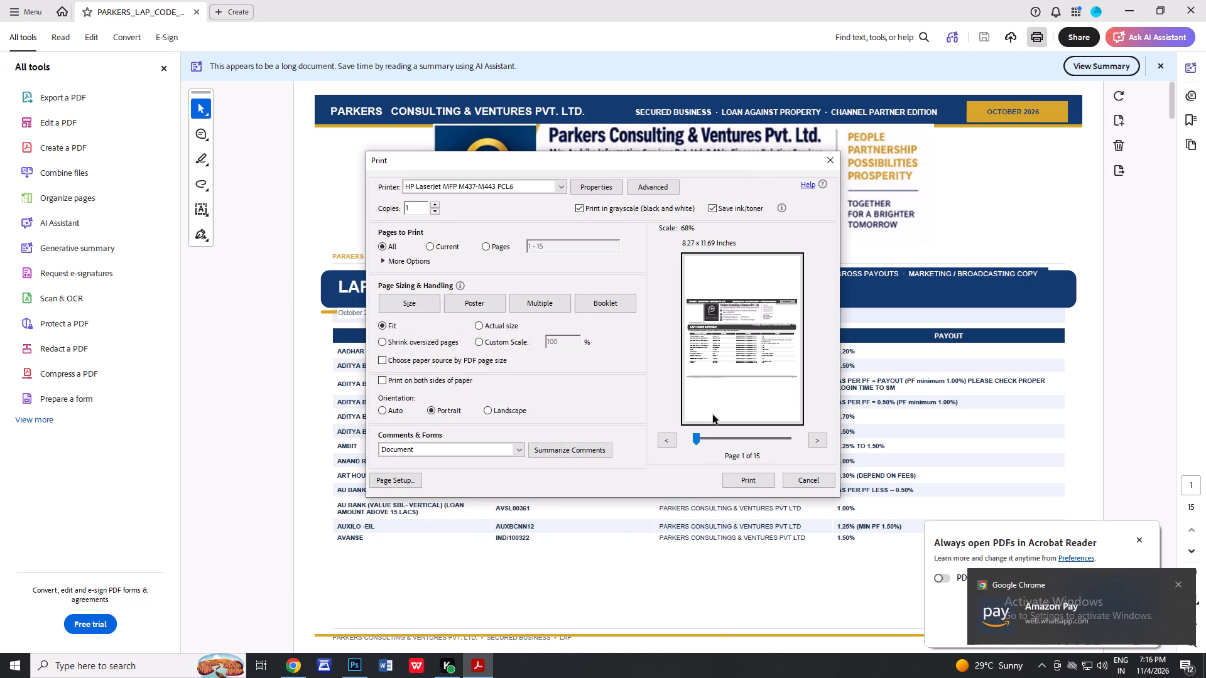
Page forward through the print preview to page 9 to check the page layout.
left_click(812, 438)
left_click(815, 445)
left_click(815, 445)
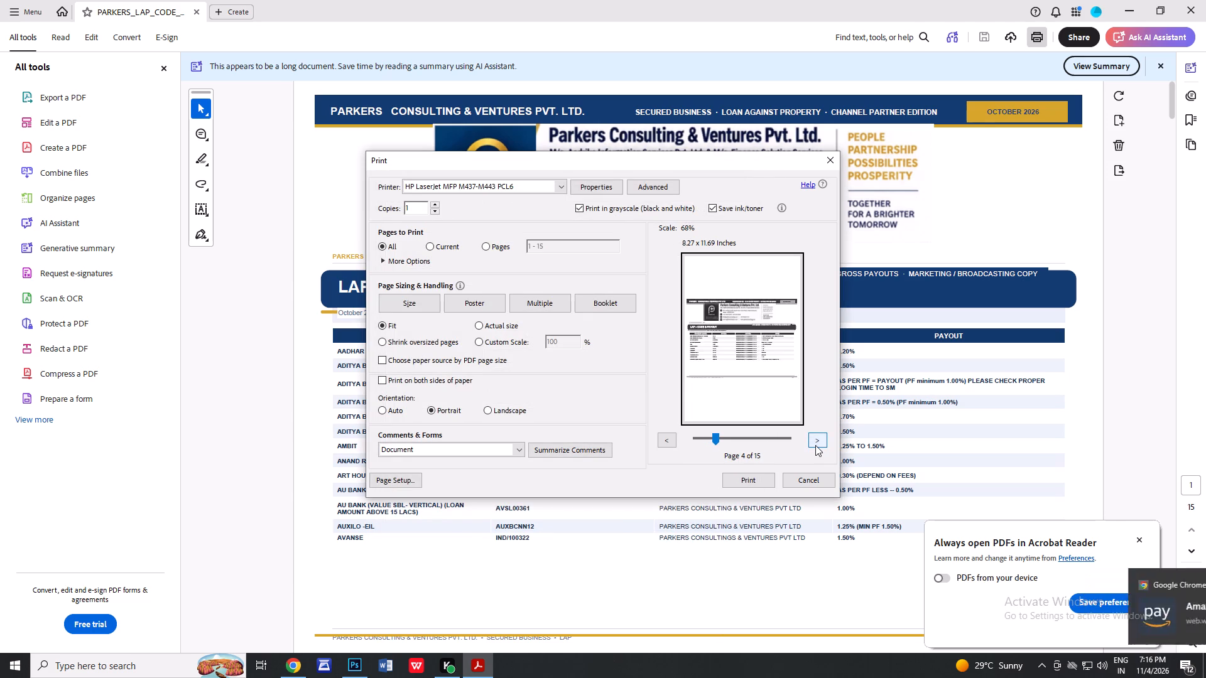
triple_click(815, 445)
double_click(816, 445)
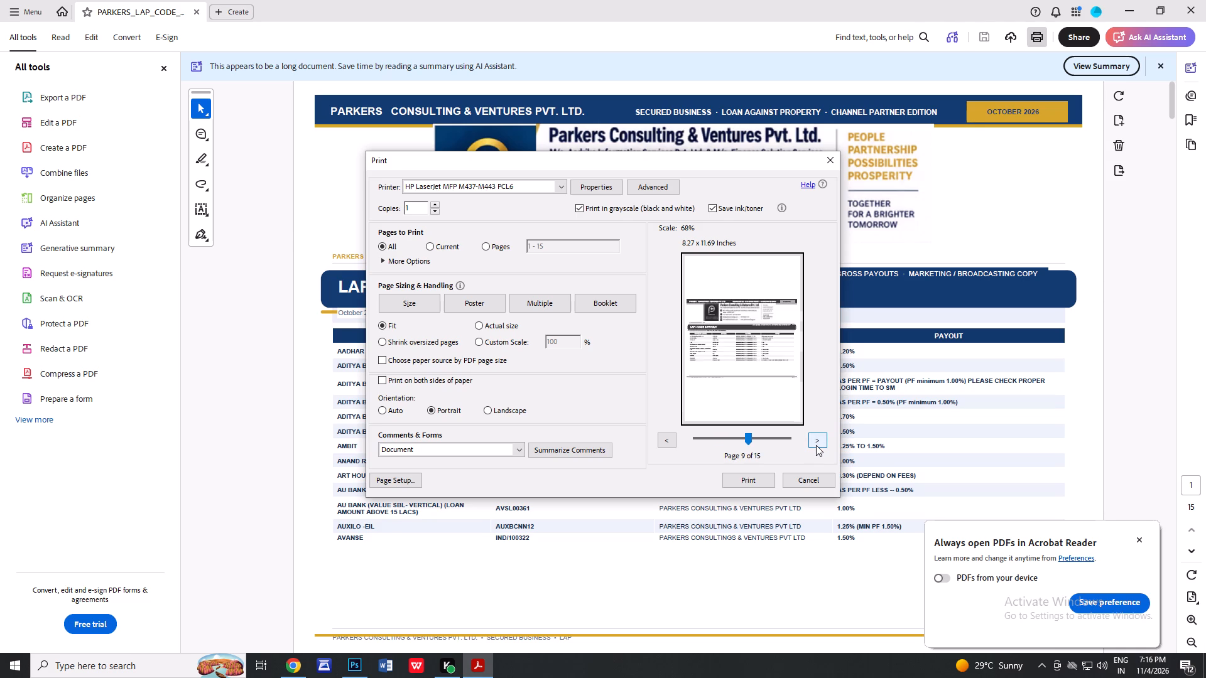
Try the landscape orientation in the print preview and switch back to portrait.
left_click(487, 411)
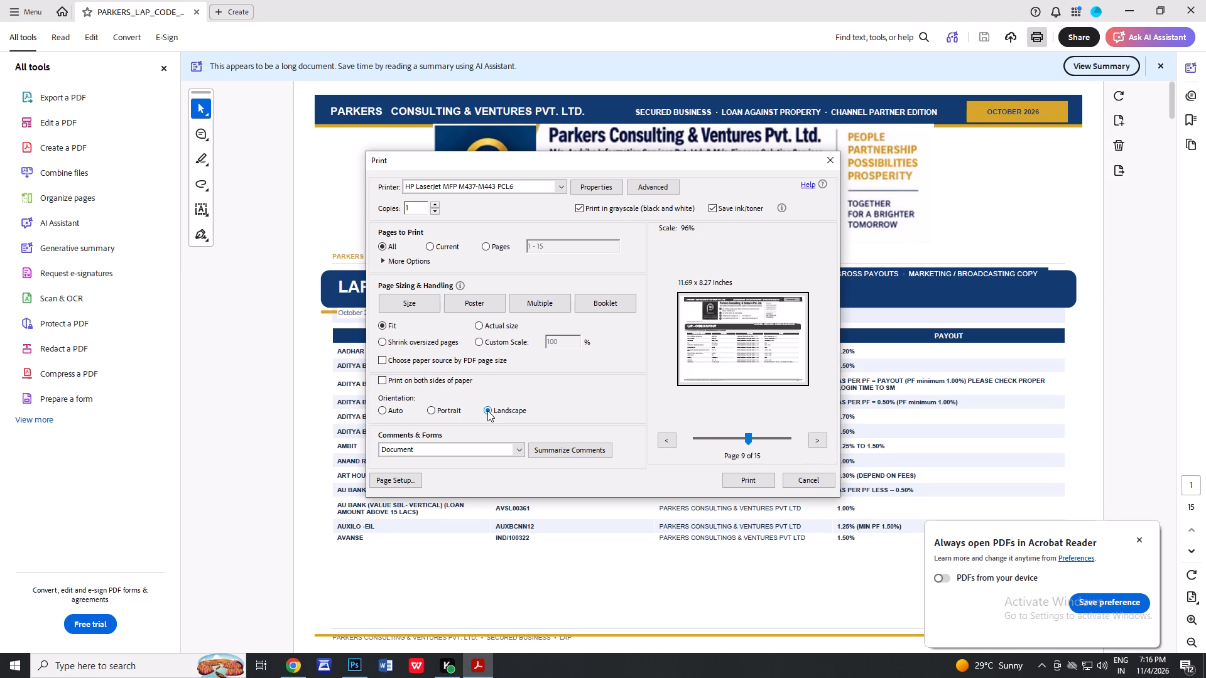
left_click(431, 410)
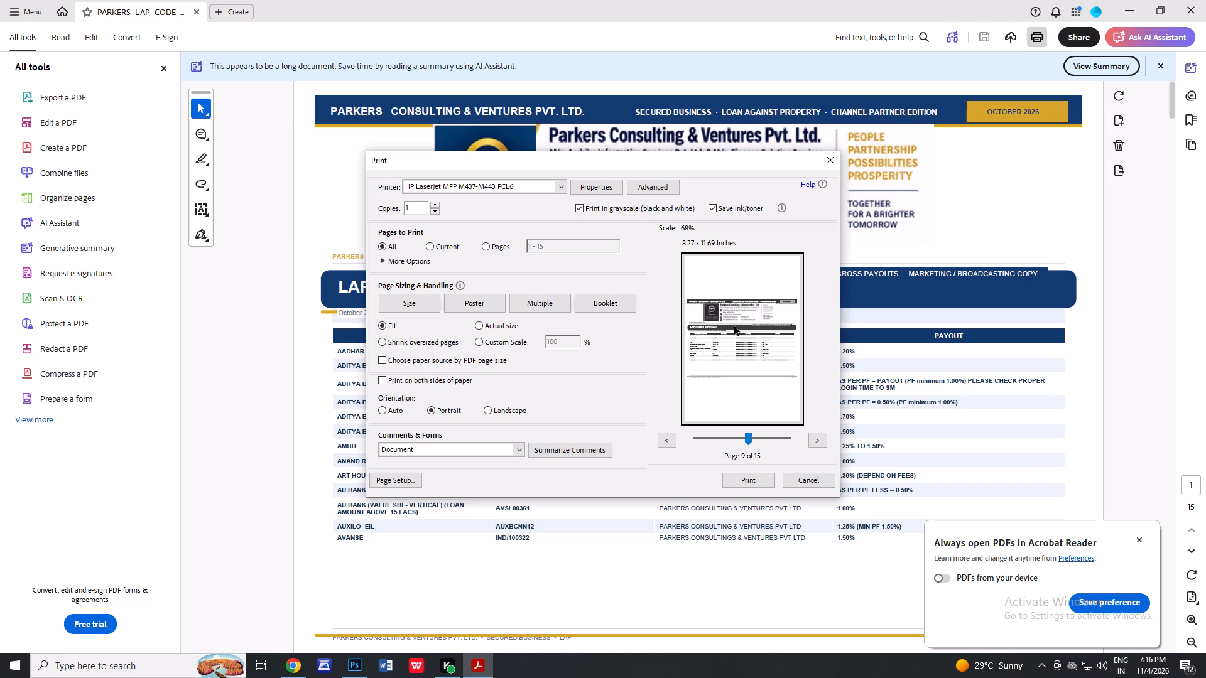
Enable printing on both sides of the paper, flipped on the long edge.
left_click(385, 380)
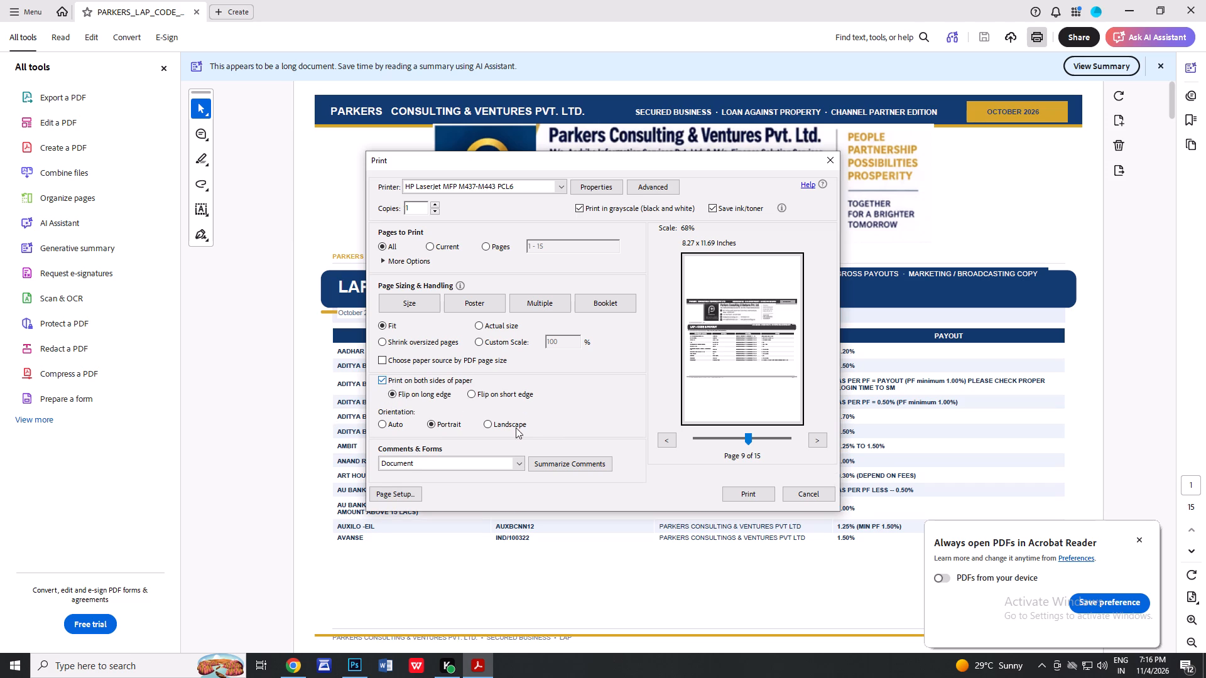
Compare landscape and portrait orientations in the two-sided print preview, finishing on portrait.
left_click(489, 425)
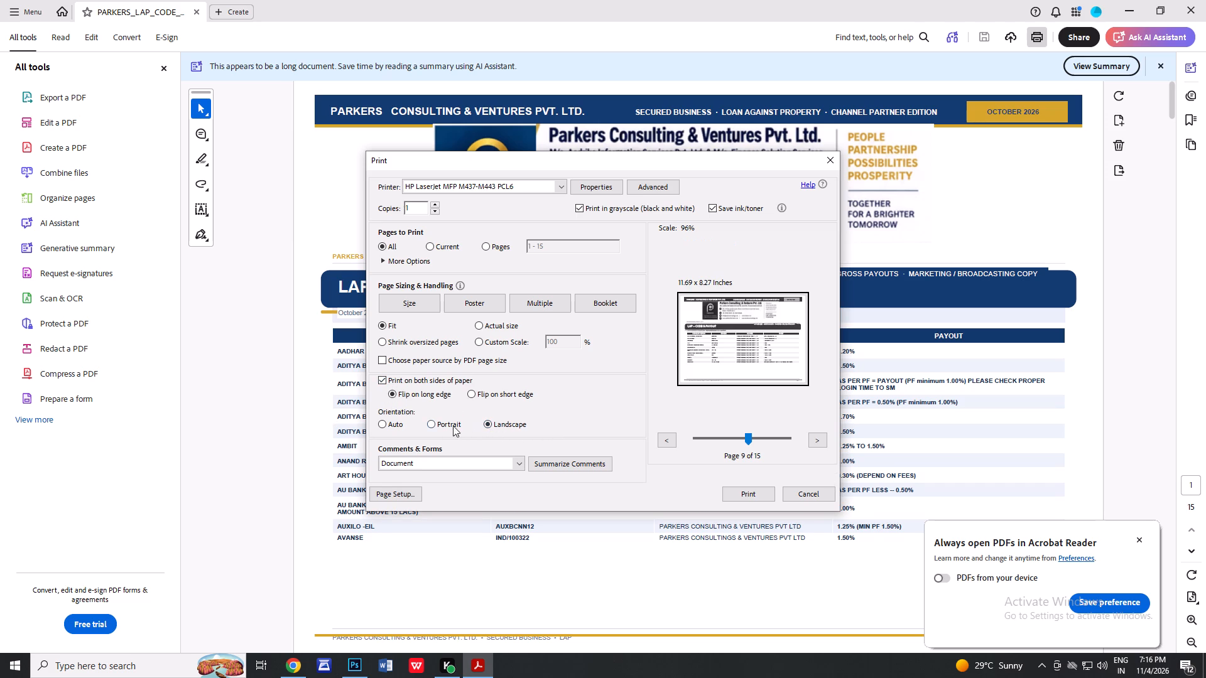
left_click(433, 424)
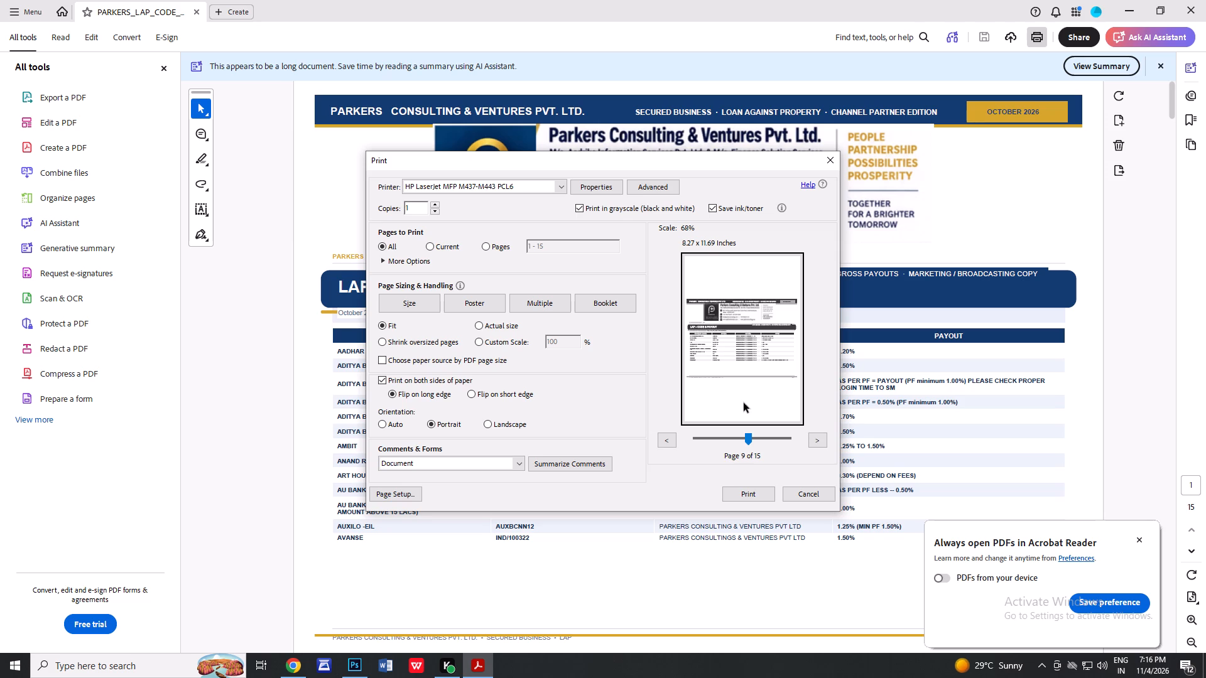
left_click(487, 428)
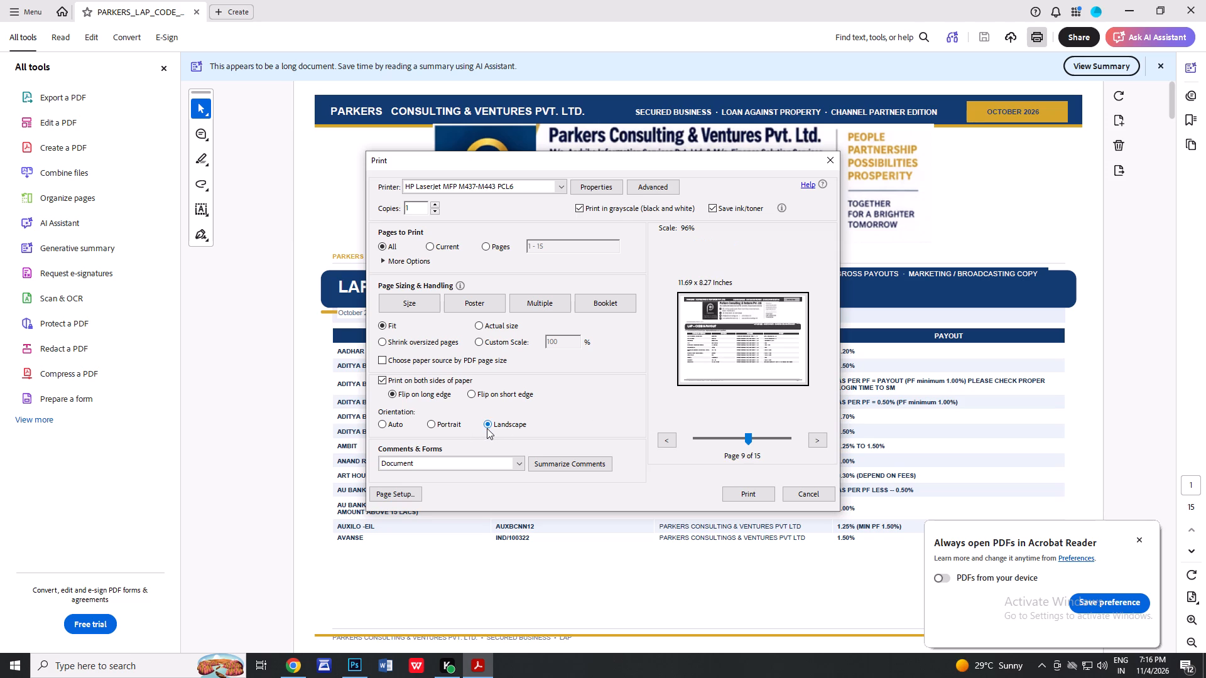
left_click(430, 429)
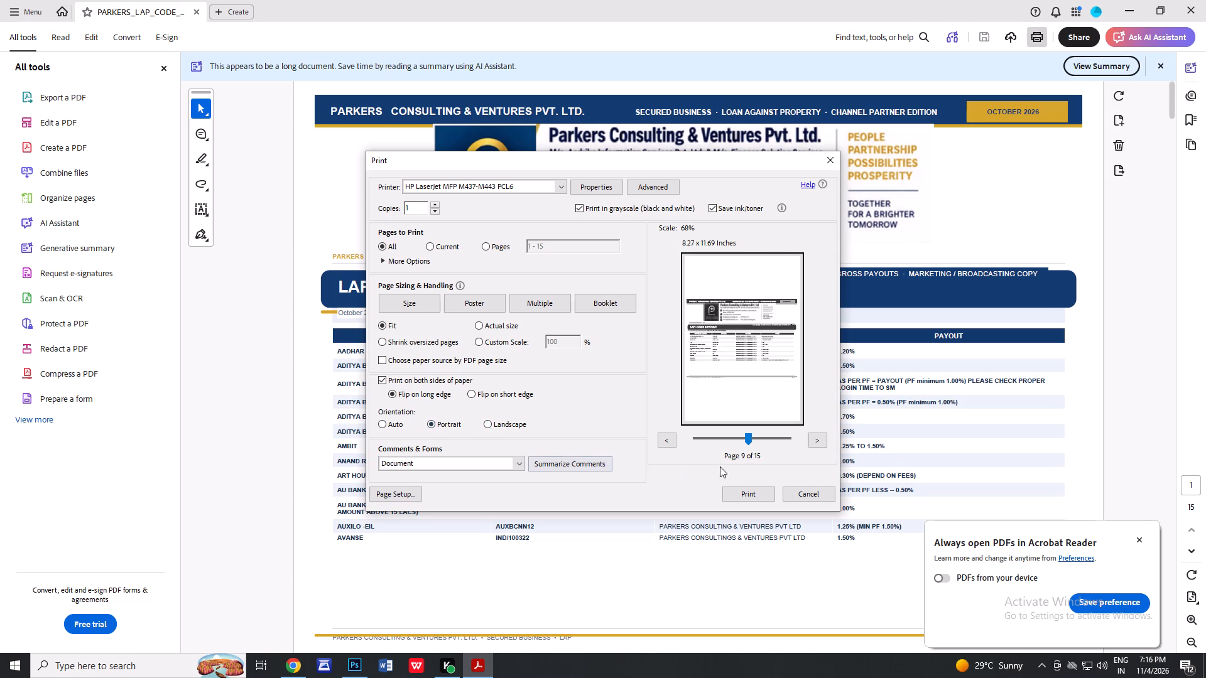
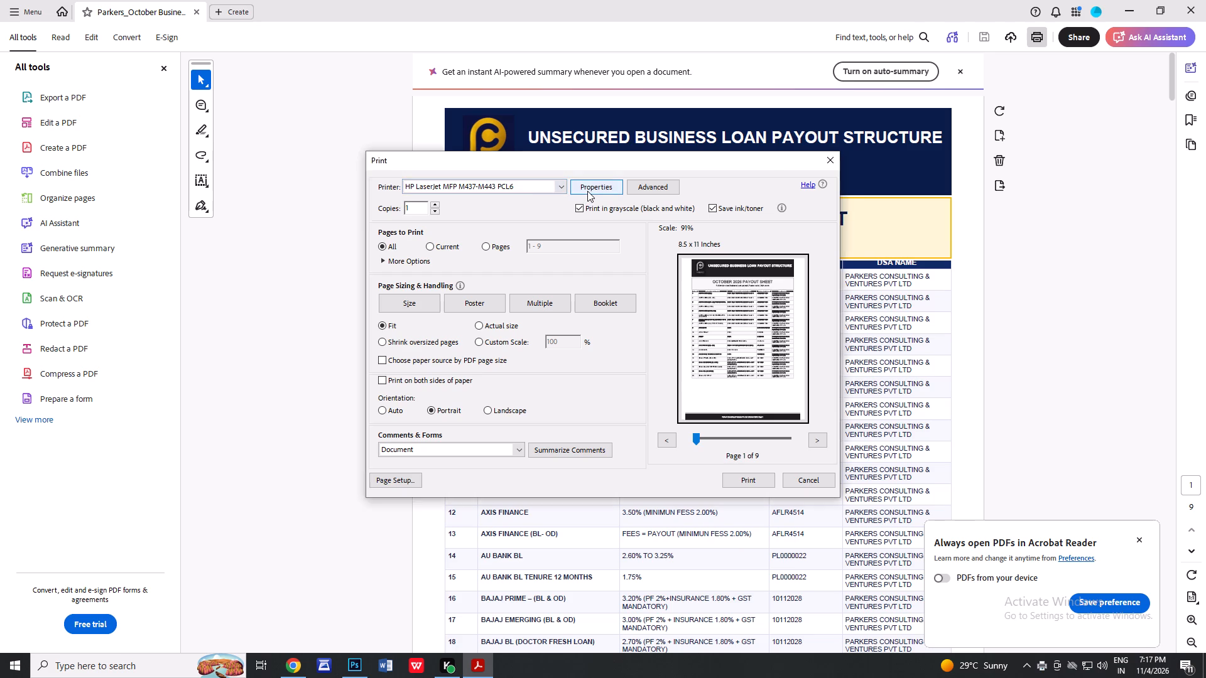
Set the HP LaserJet printer's original paper size to A4 and its paper type to Plain.
left_click(452, 191)
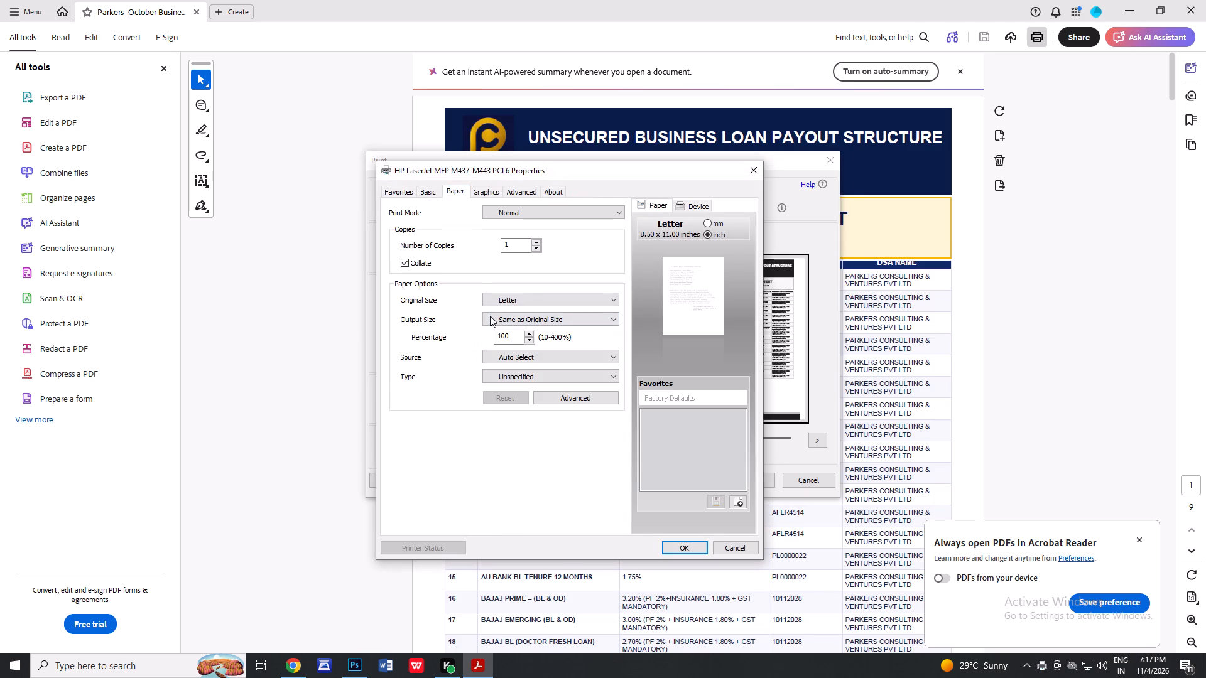
left_click(508, 304)
left_click(511, 390)
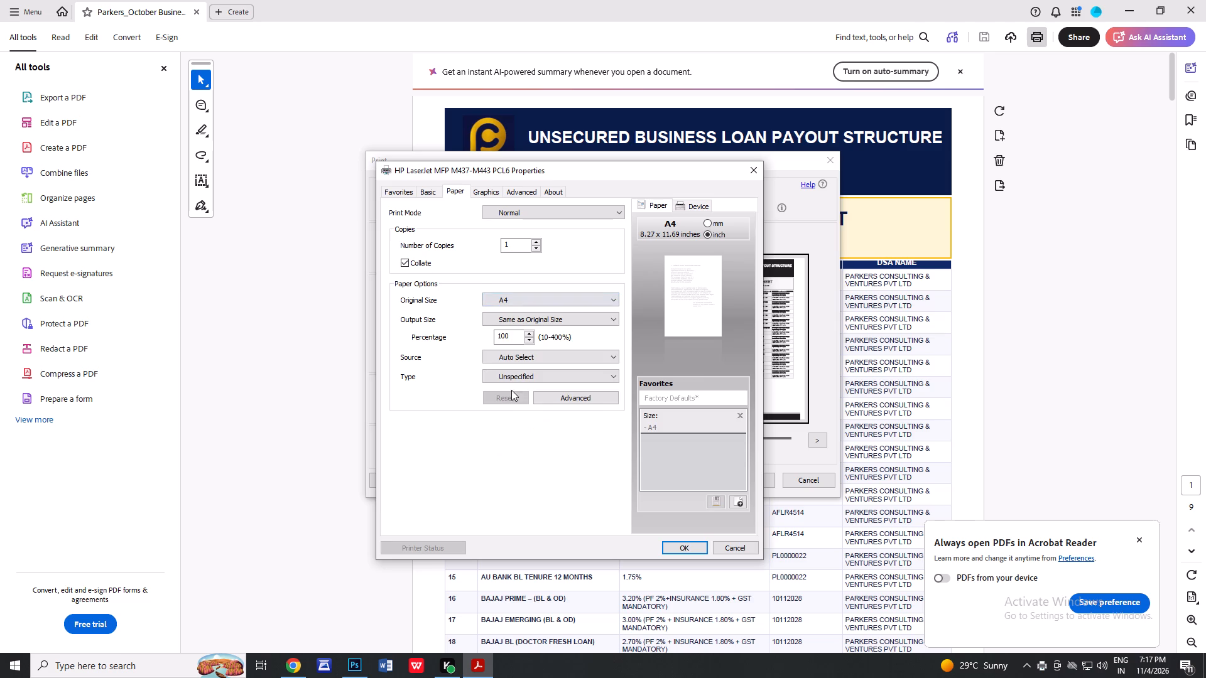
left_click(517, 380)
left_click(510, 399)
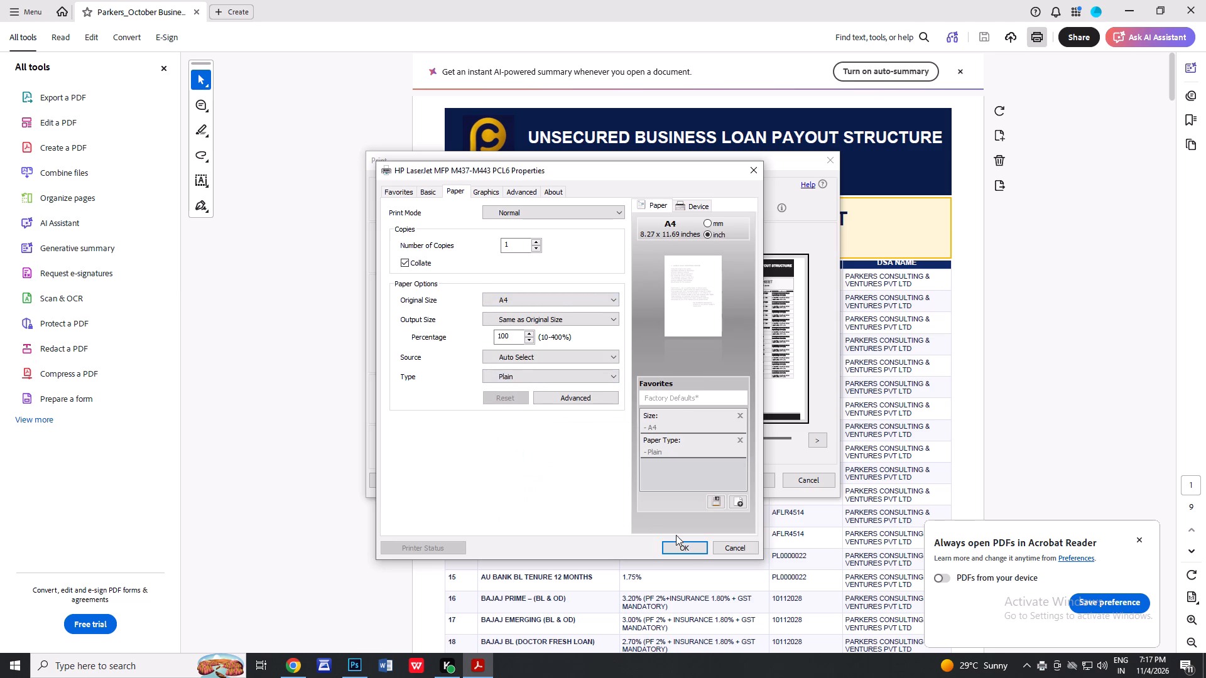
left_click(692, 549)
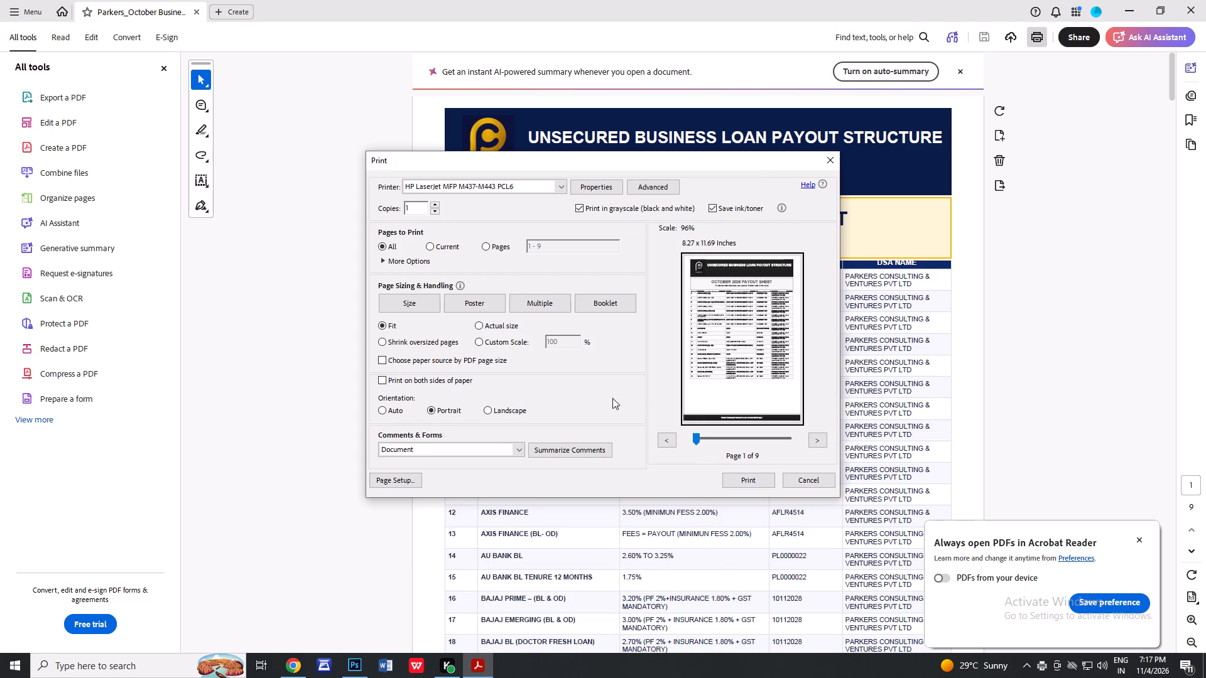
Enable printing on both sides of the paper, flipped on the long edge.
left_click(385, 377)
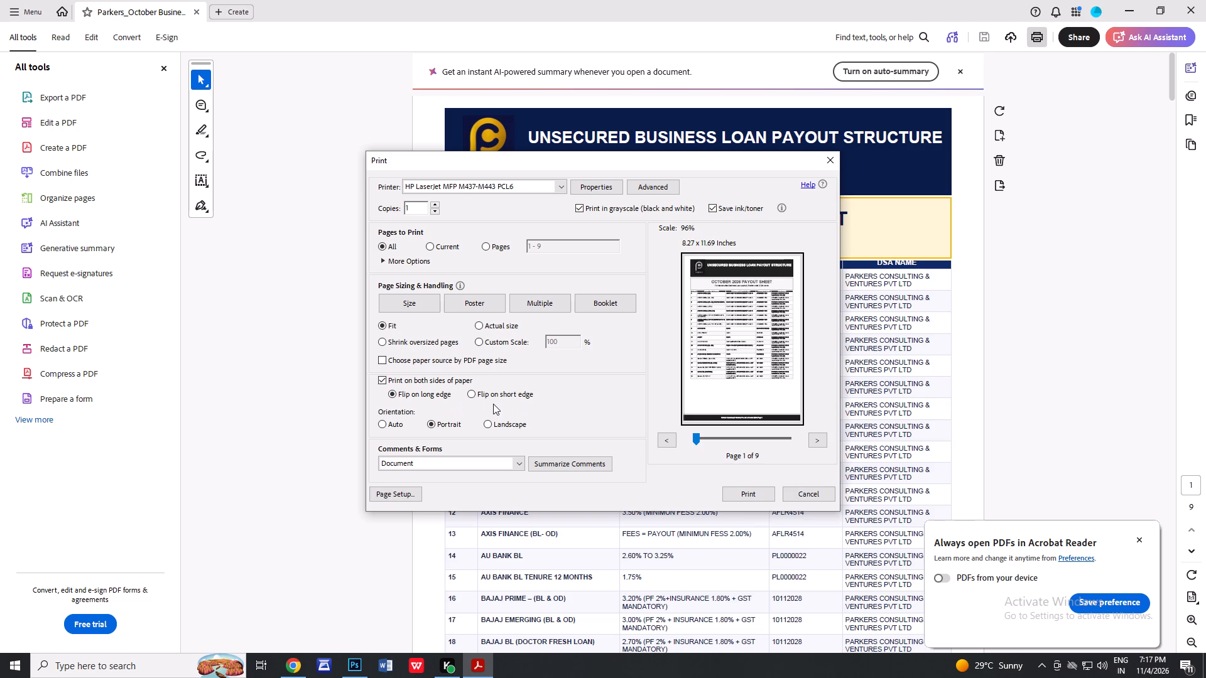
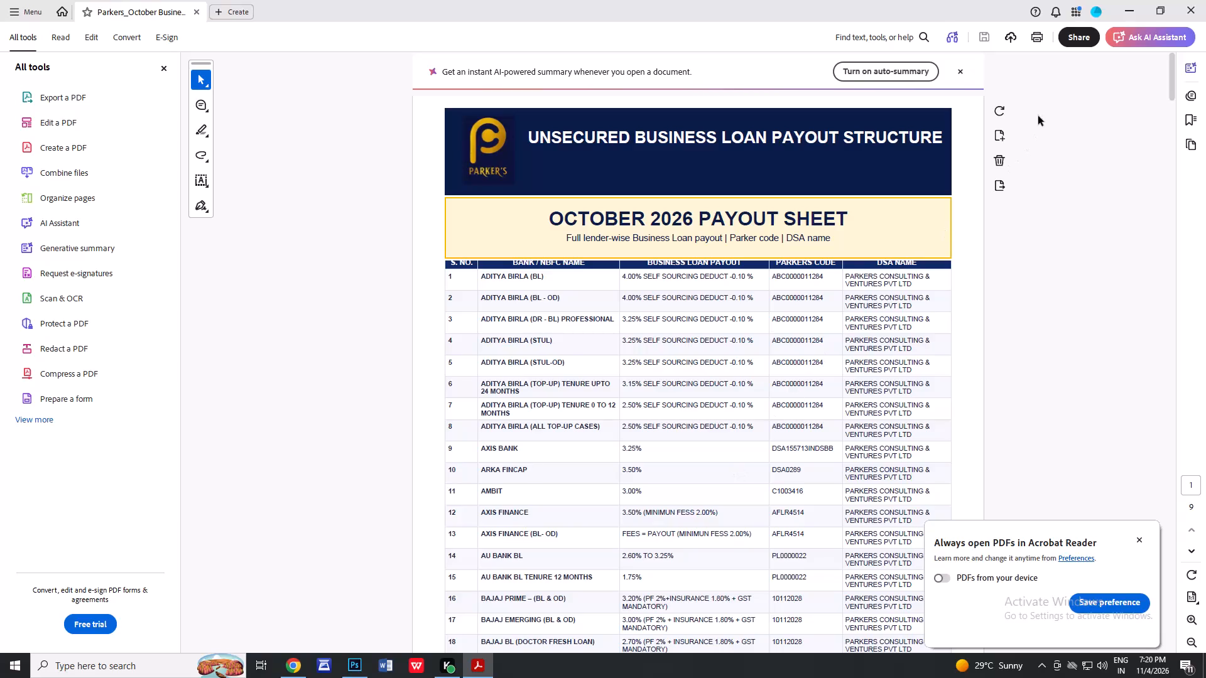
Reopen the print settings for the October payout sheet and set the HP LaserJet printer's paper source to Tray 2.
left_click(1036, 43)
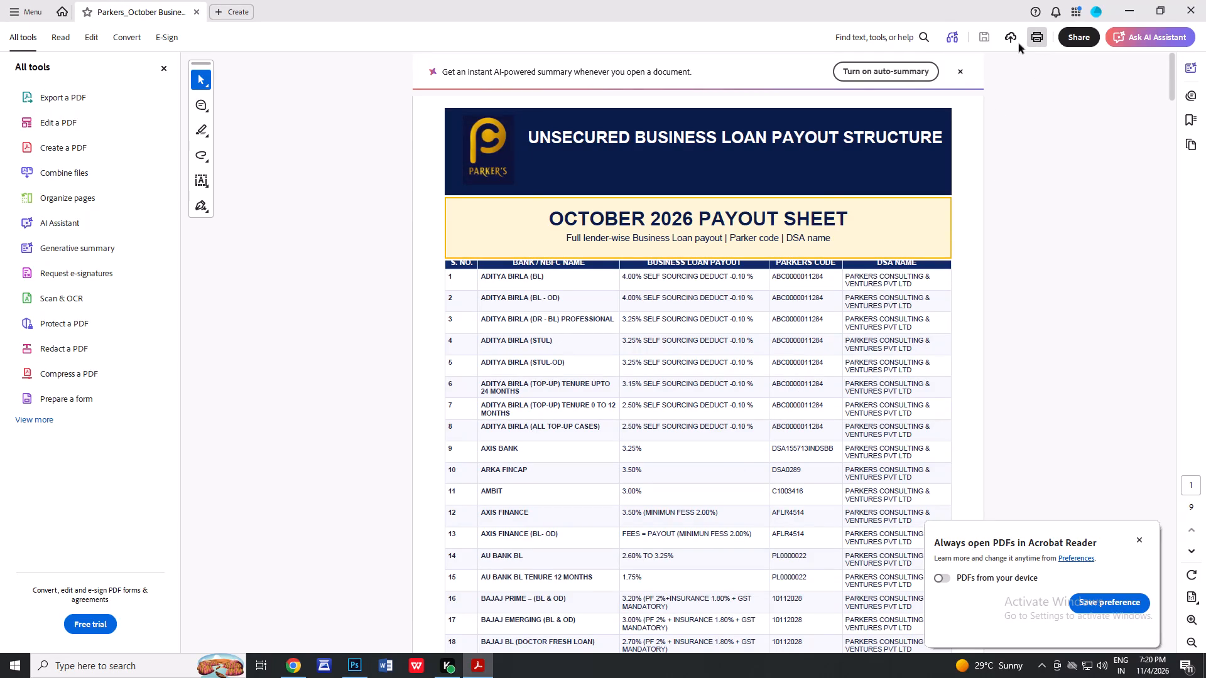
left_click(592, 179)
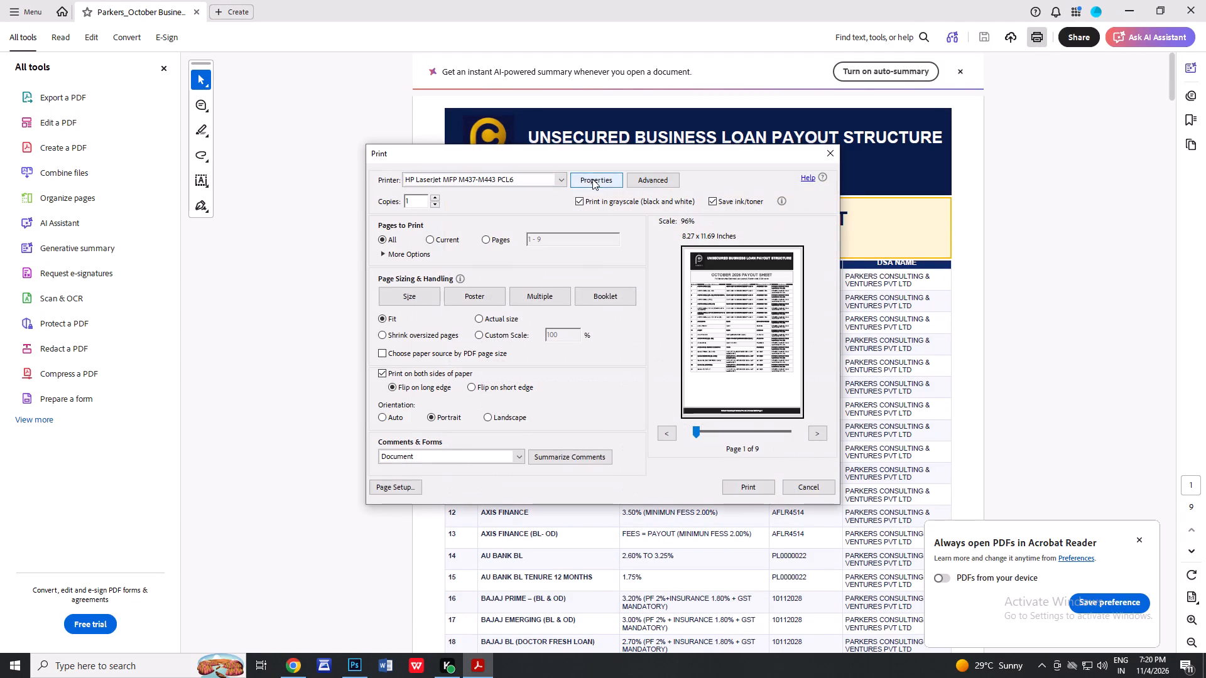
left_click(451, 184)
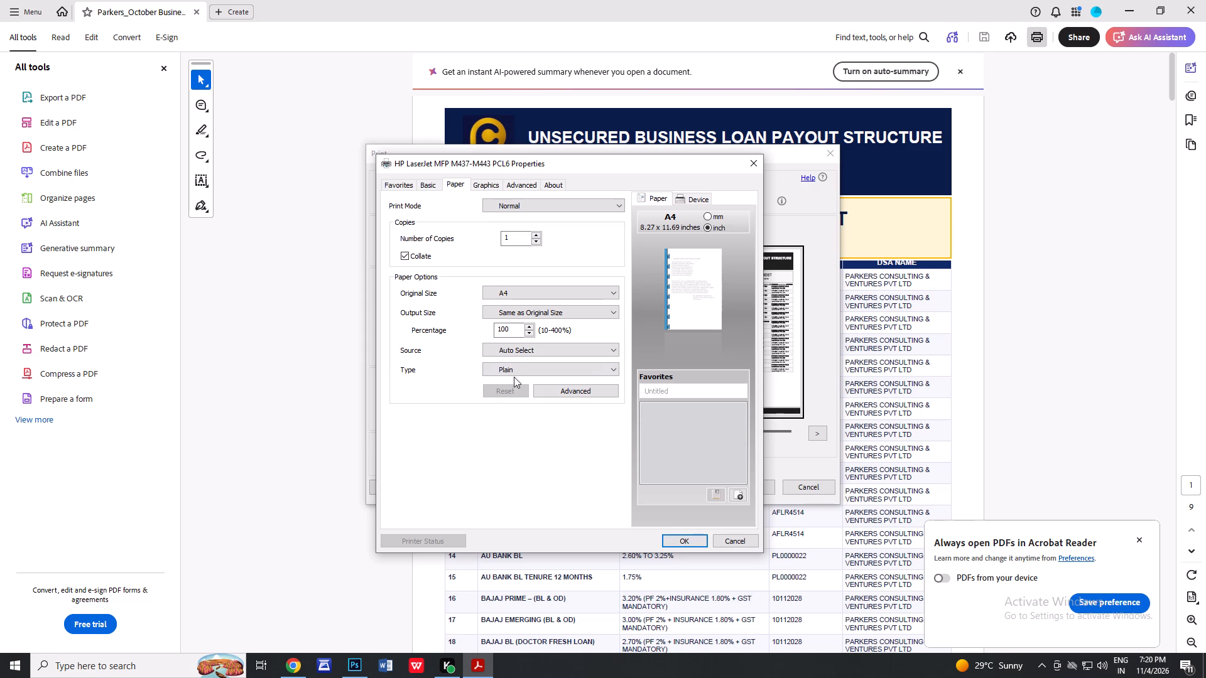
left_click(529, 367)
left_click(530, 367)
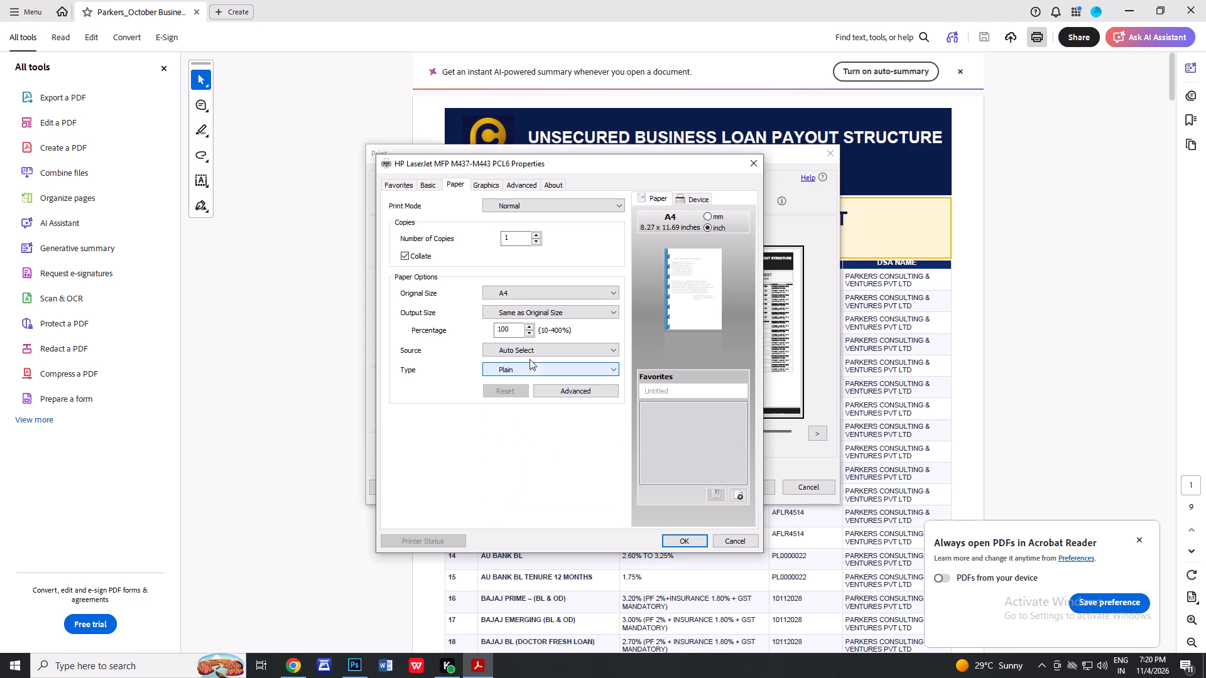
left_click(530, 348)
left_click(523, 387)
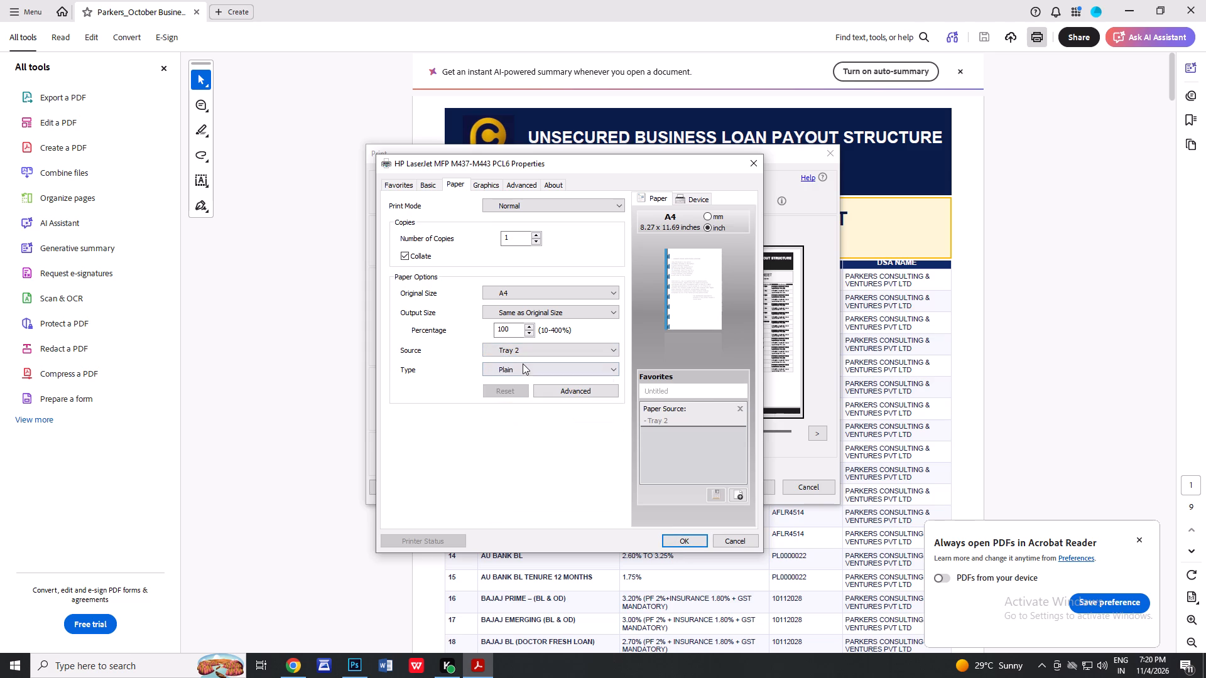
left_click(677, 538)
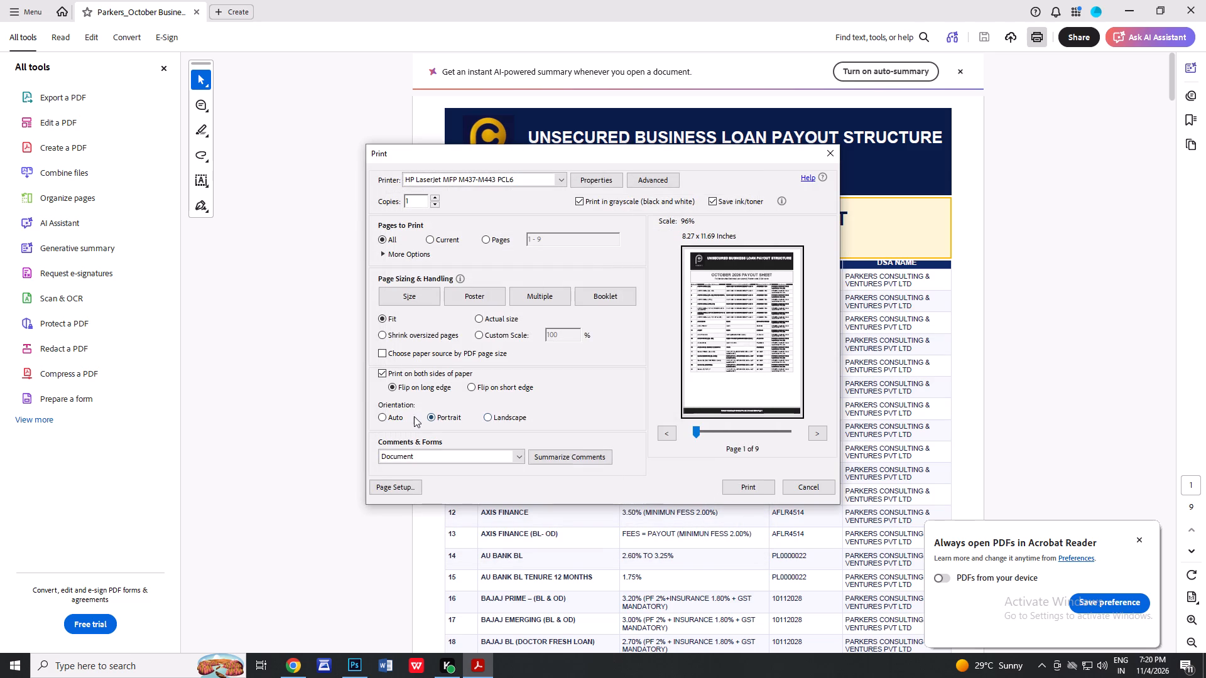
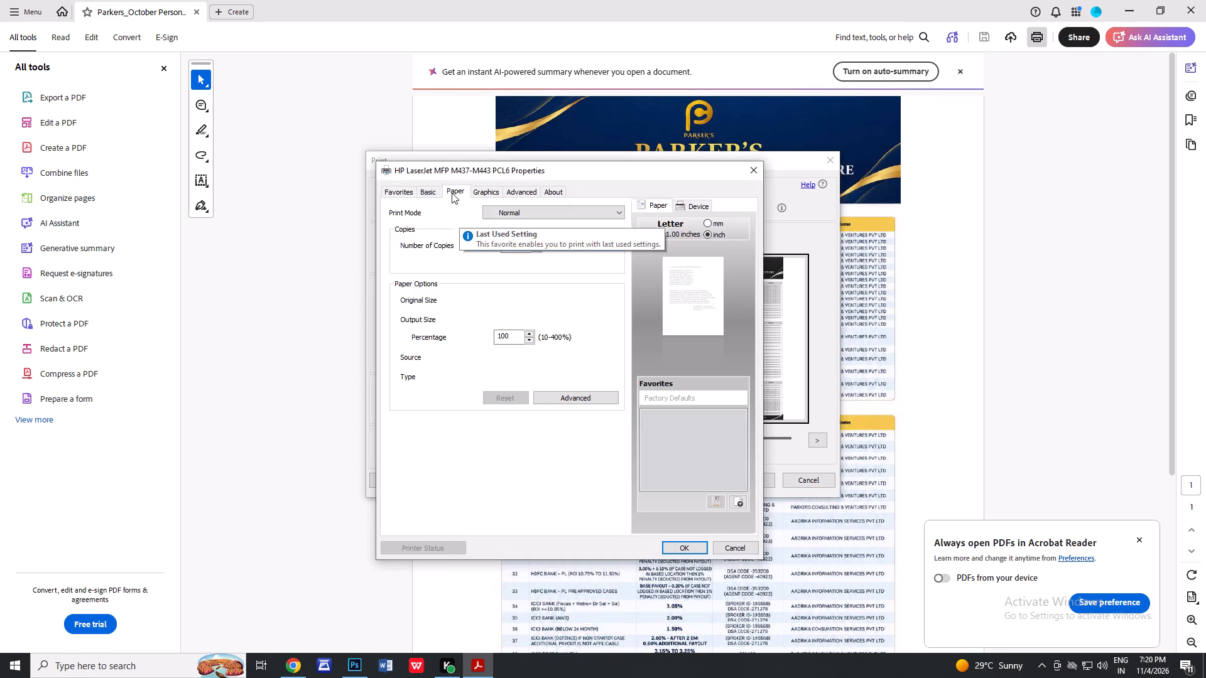
Set the HP LaserJet printer's paper options for the October personal loan payout sheet to A4 size, Plain type and Tray 2 source.
left_click(516, 303)
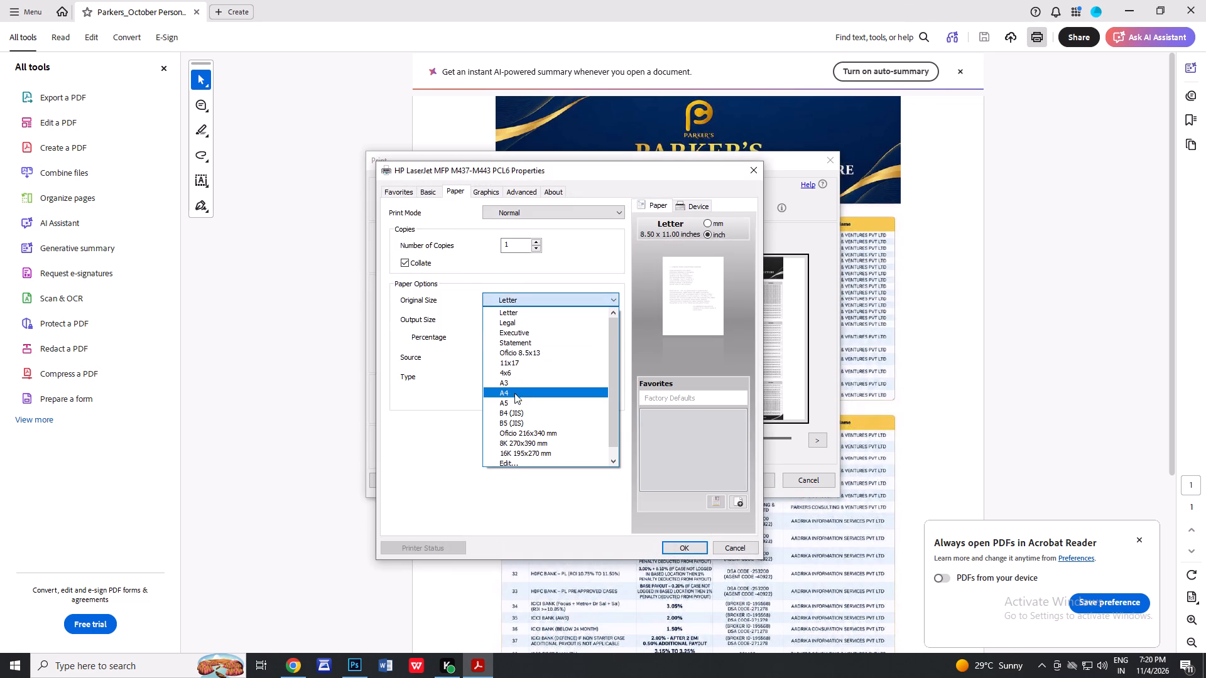
left_click(514, 395)
left_click(541, 377)
left_click(511, 401)
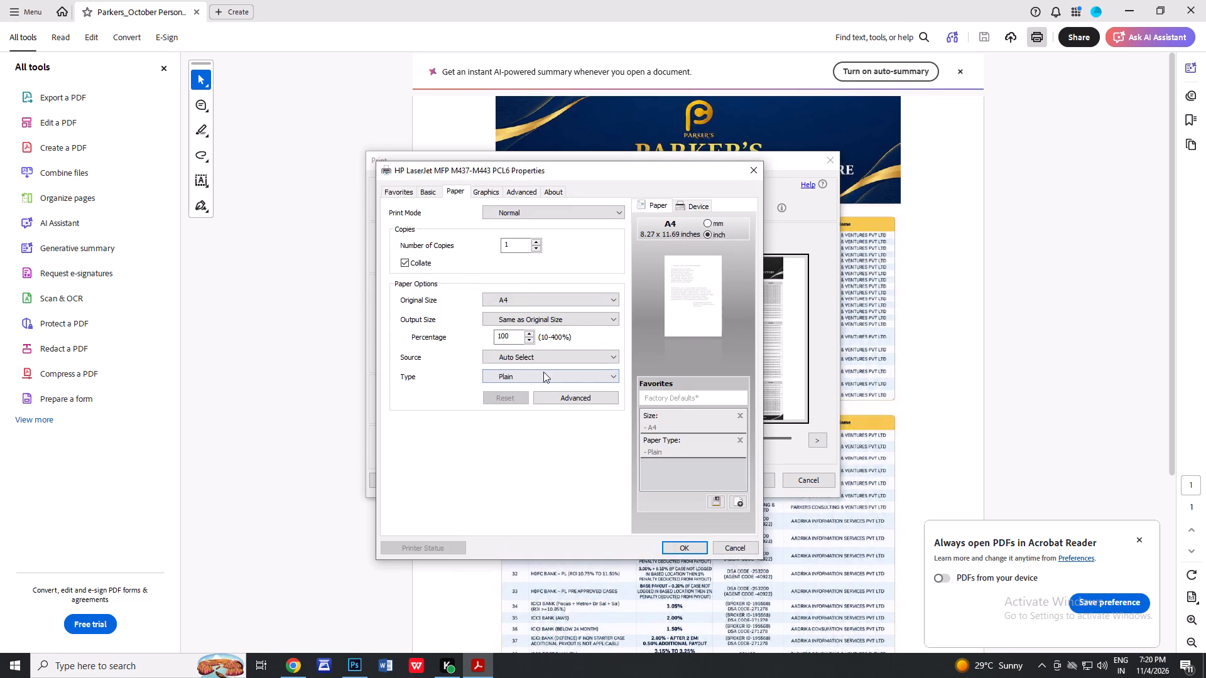
left_click(545, 358)
left_click(521, 398)
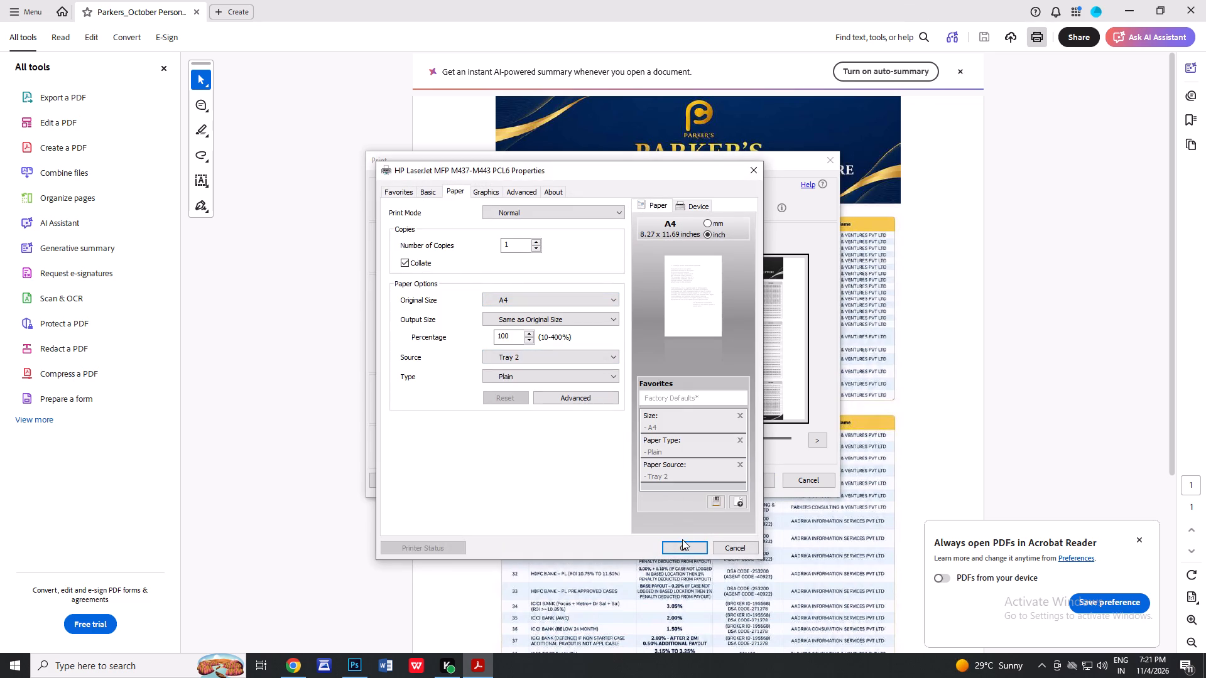
left_click(681, 549)
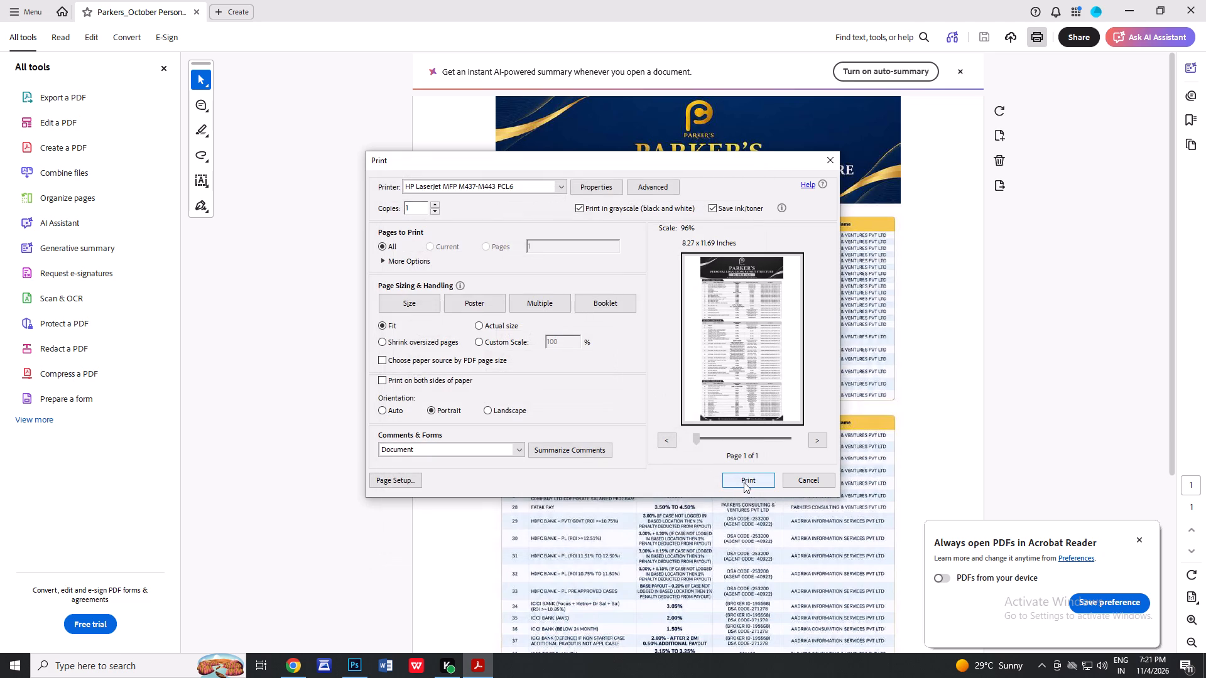
Print the October personal loan gross payout sheet on the HP LaserJet with the current grayscale portrait settings.
left_click(744, 482)
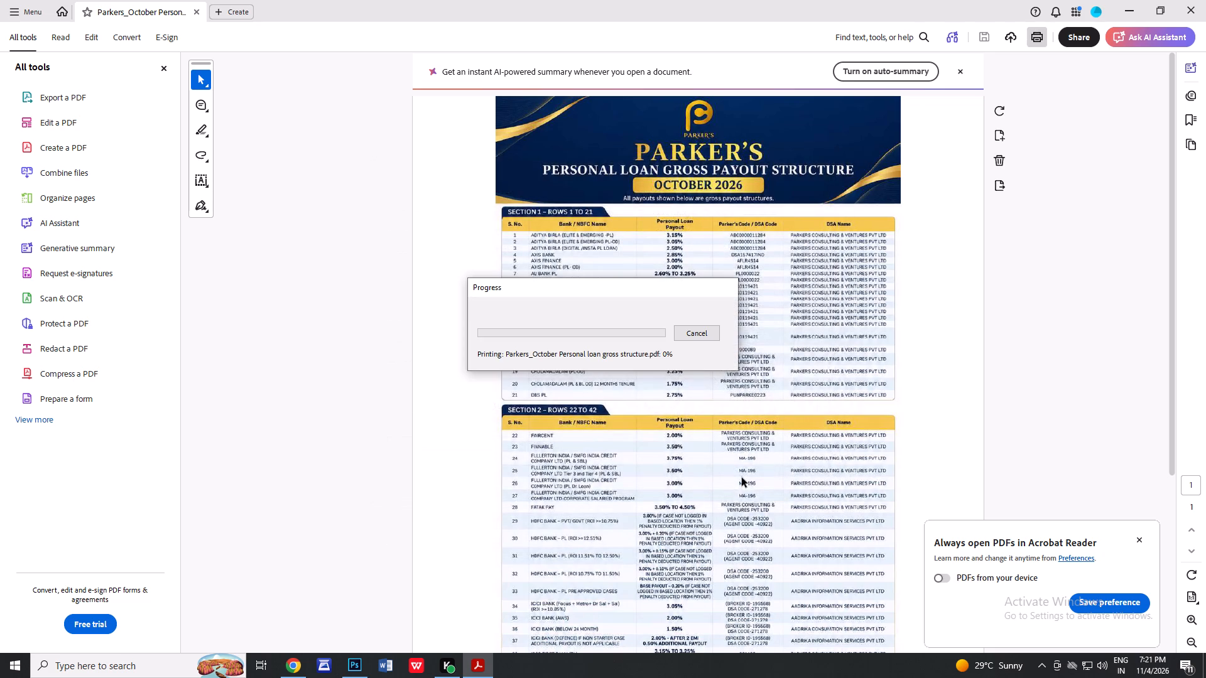
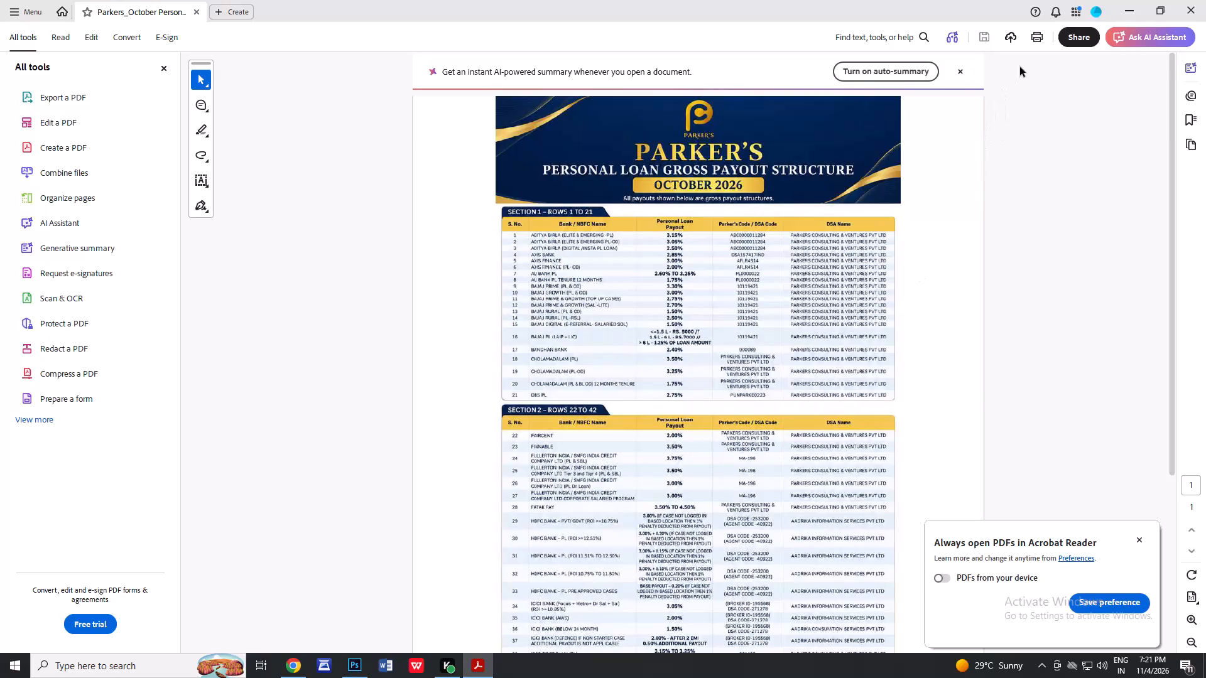
Reopen the print setup for the October personal loan payout sheet and check the HP LaserJet's paper properties.
left_click(1033, 41)
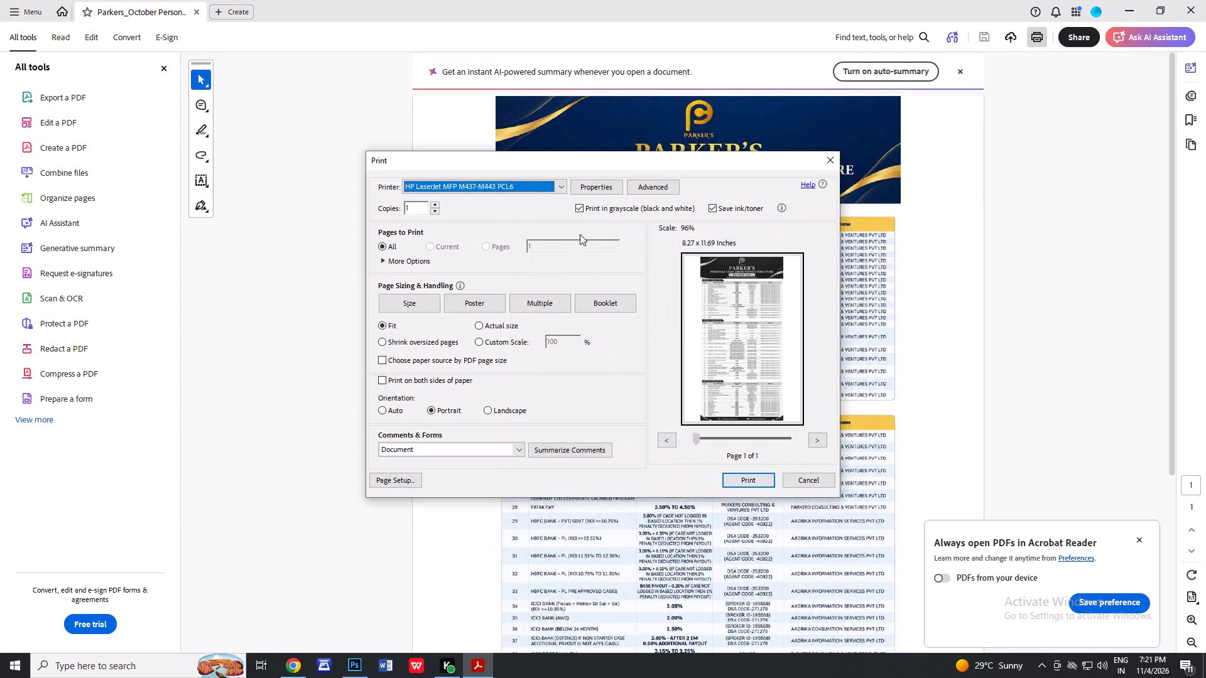
left_click(597, 180)
left_click(450, 191)
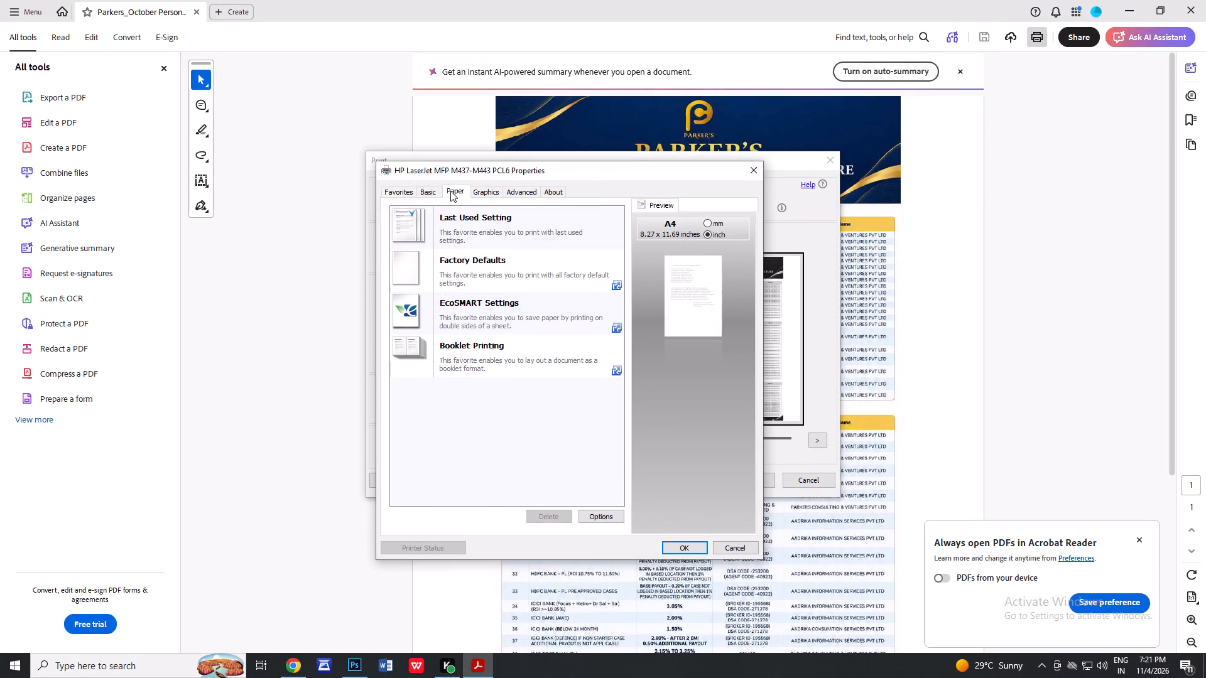
left_click(677, 551)
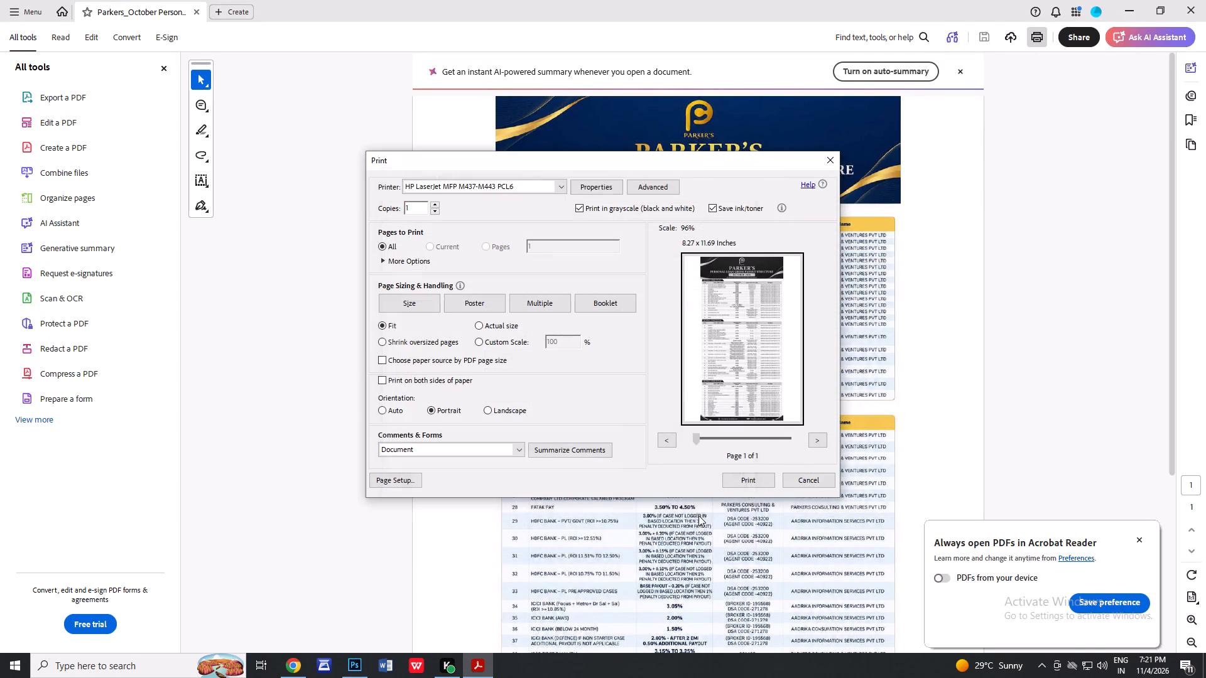
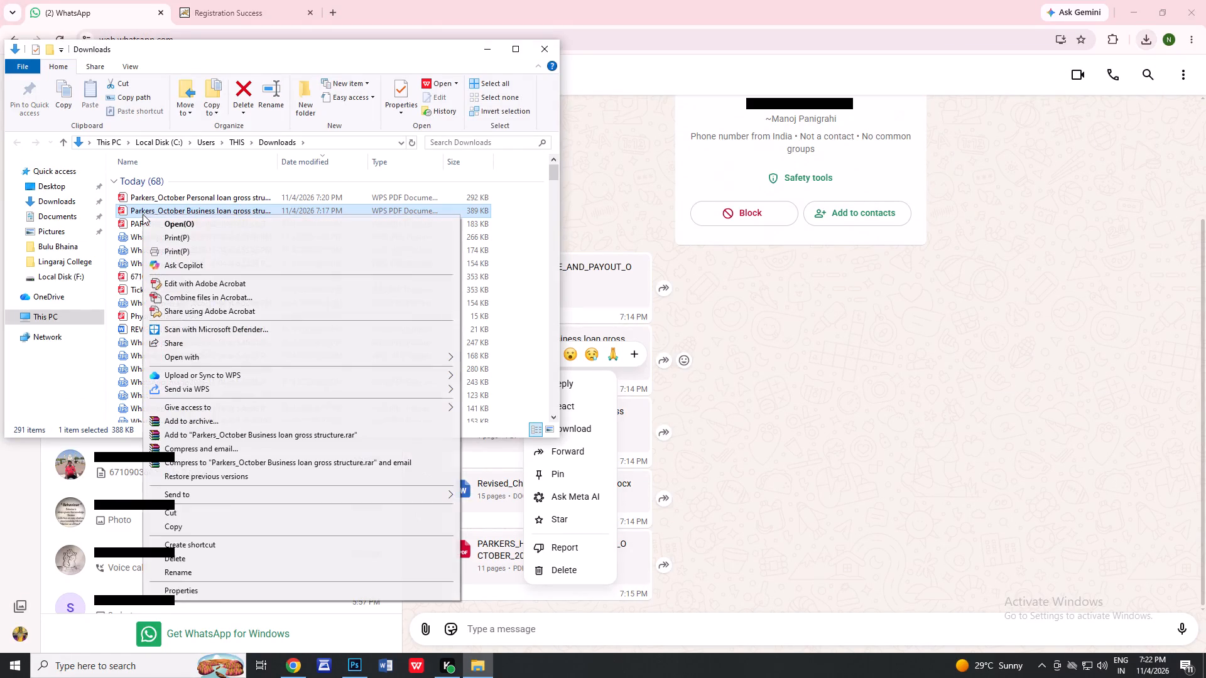
Open the October Business loan gross structure PDF from Downloads in Adobe Acrobat and look over its first page.
left_click(190, 353)
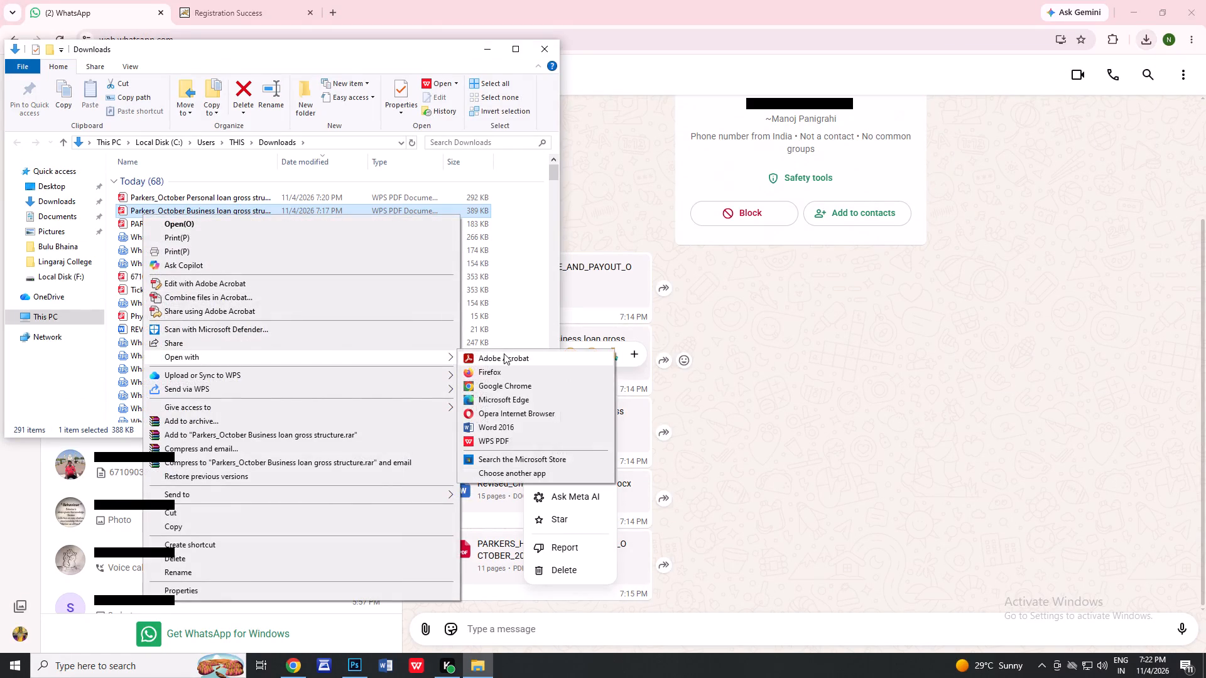
left_click(504, 353)
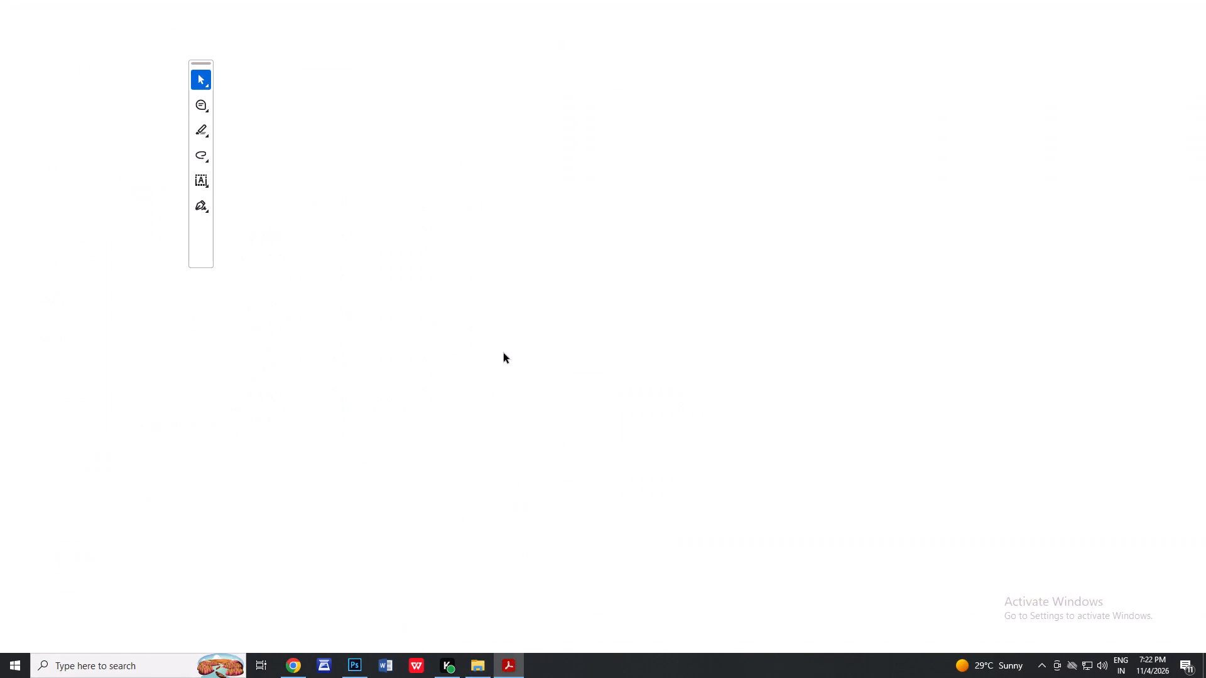
scroll(728, 274, "down", 3)
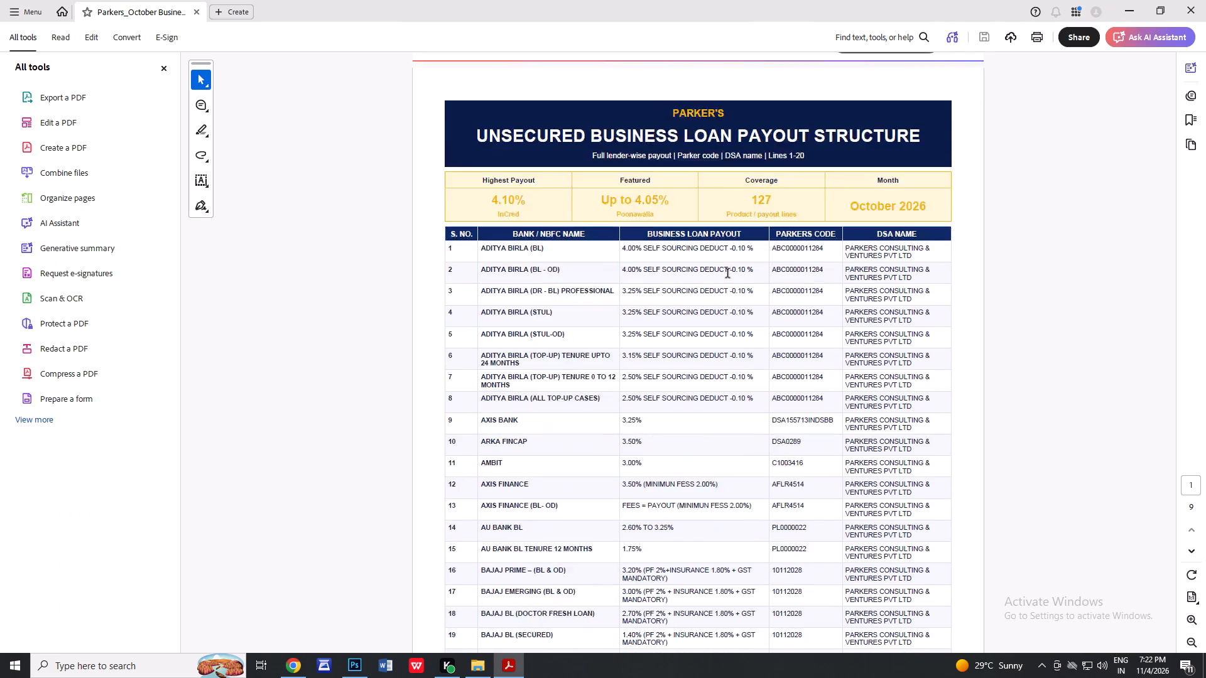
scroll(728, 274, "down", 3)
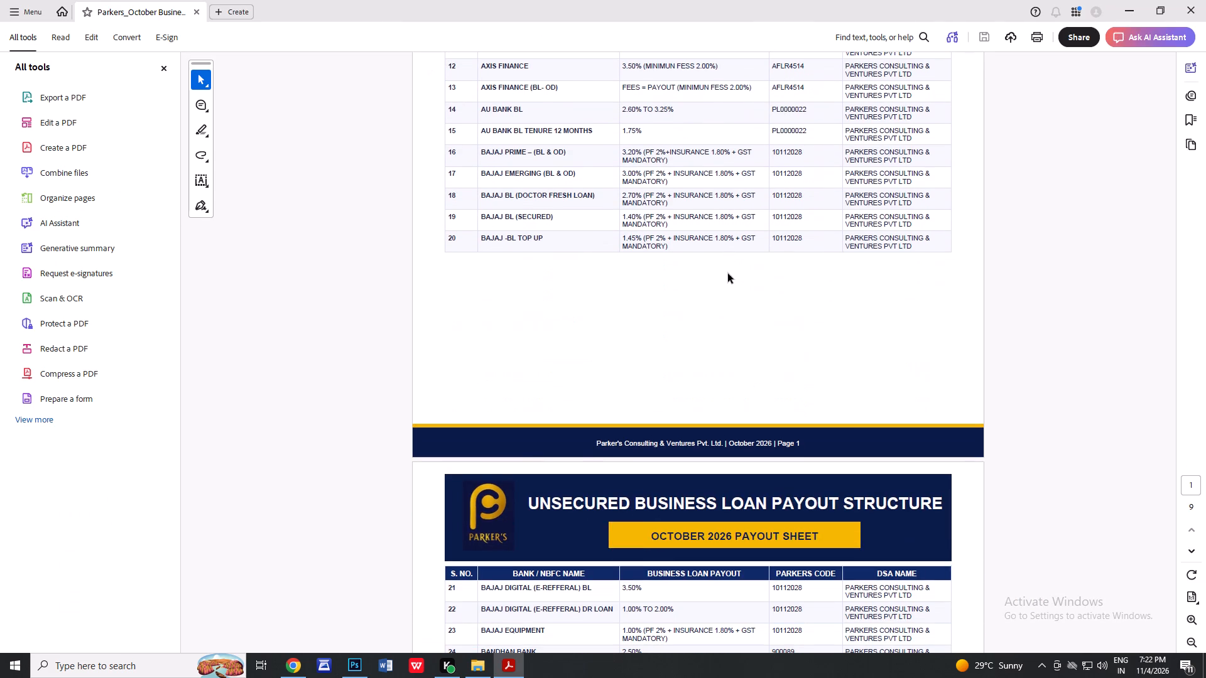
Open the business loan sheet's print setup and set the HP LaserJet's paper to A4 original size and Plain type.
left_click(1034, 38)
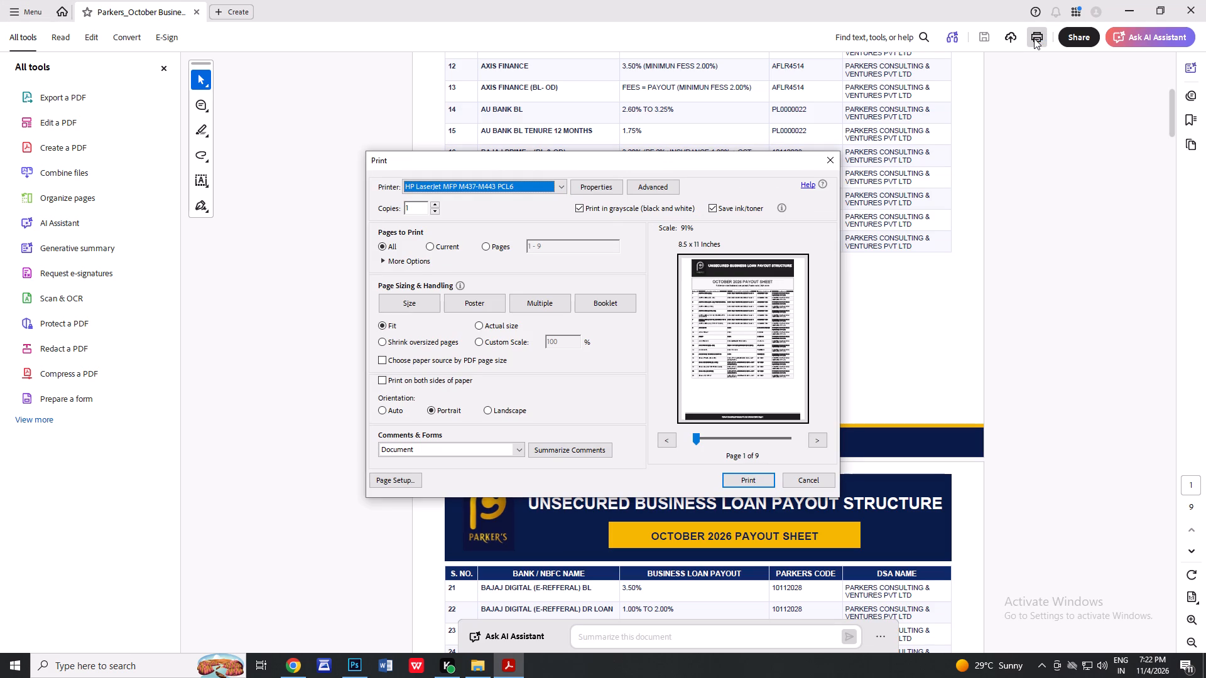
left_click(591, 182)
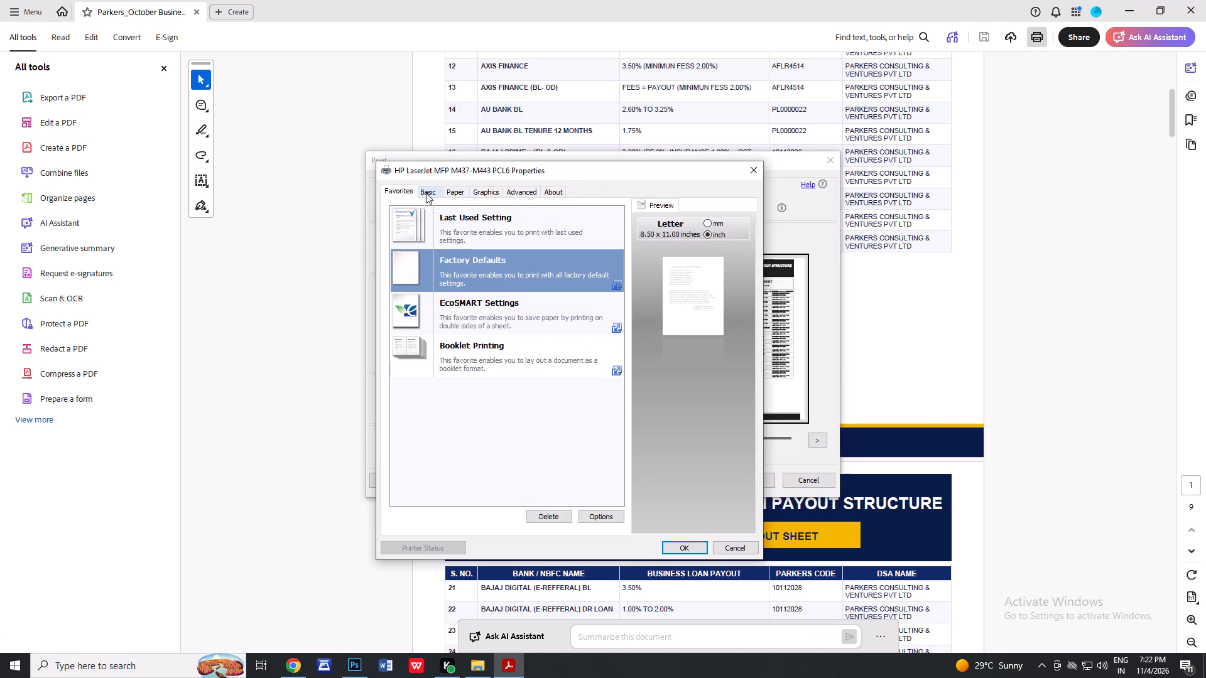
left_click(426, 193)
left_click(449, 192)
left_click(530, 299)
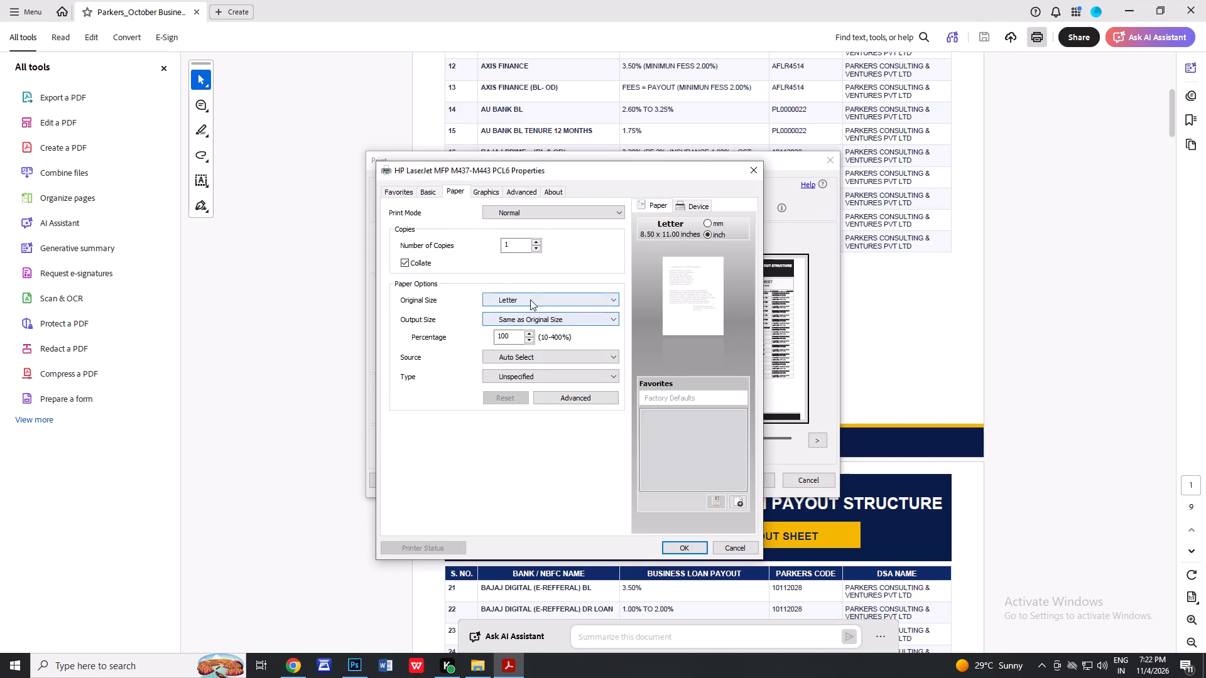
left_click(524, 392)
left_click(521, 384)
left_click(523, 379)
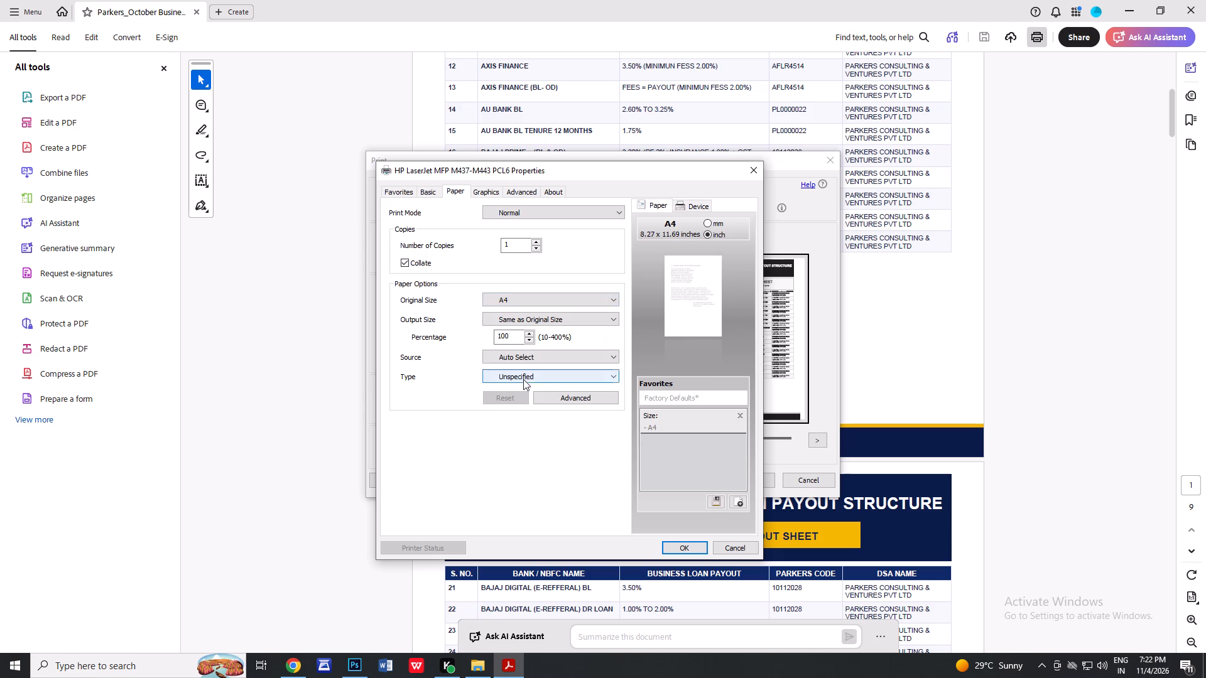
left_click(513, 402)
left_click(668, 557)
left_click(673, 546)
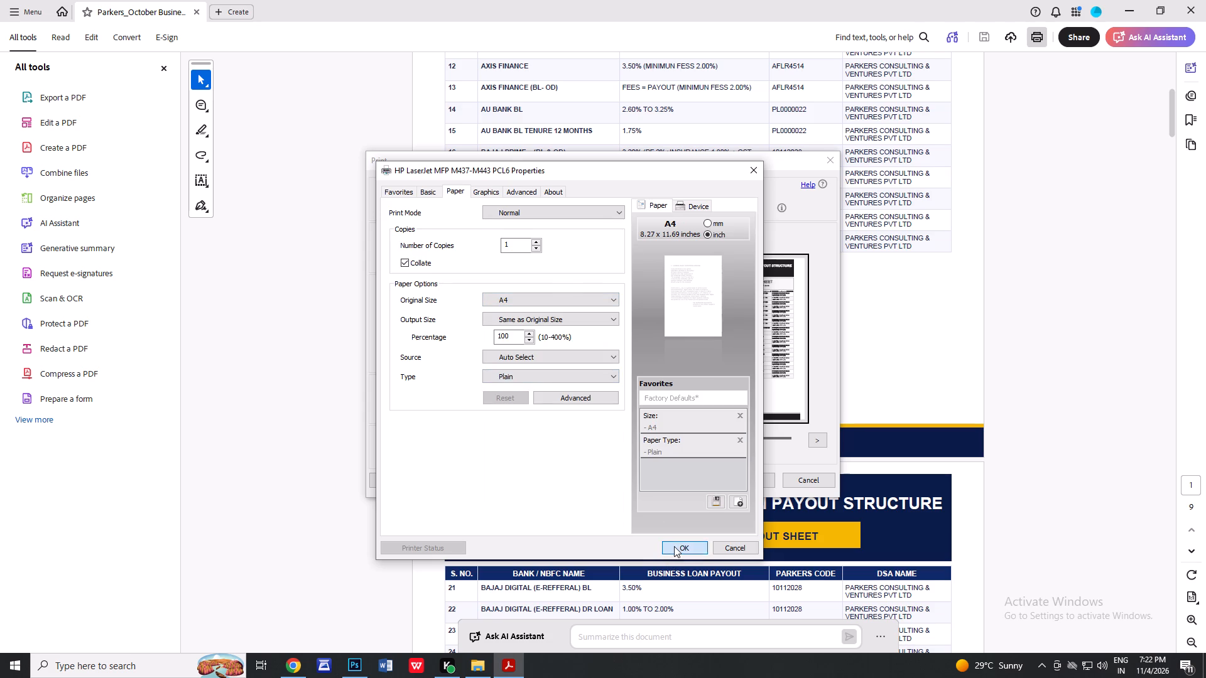
Set the HP LaserJet's paper source to Tray 2 in the printer properties.
left_click(597, 191)
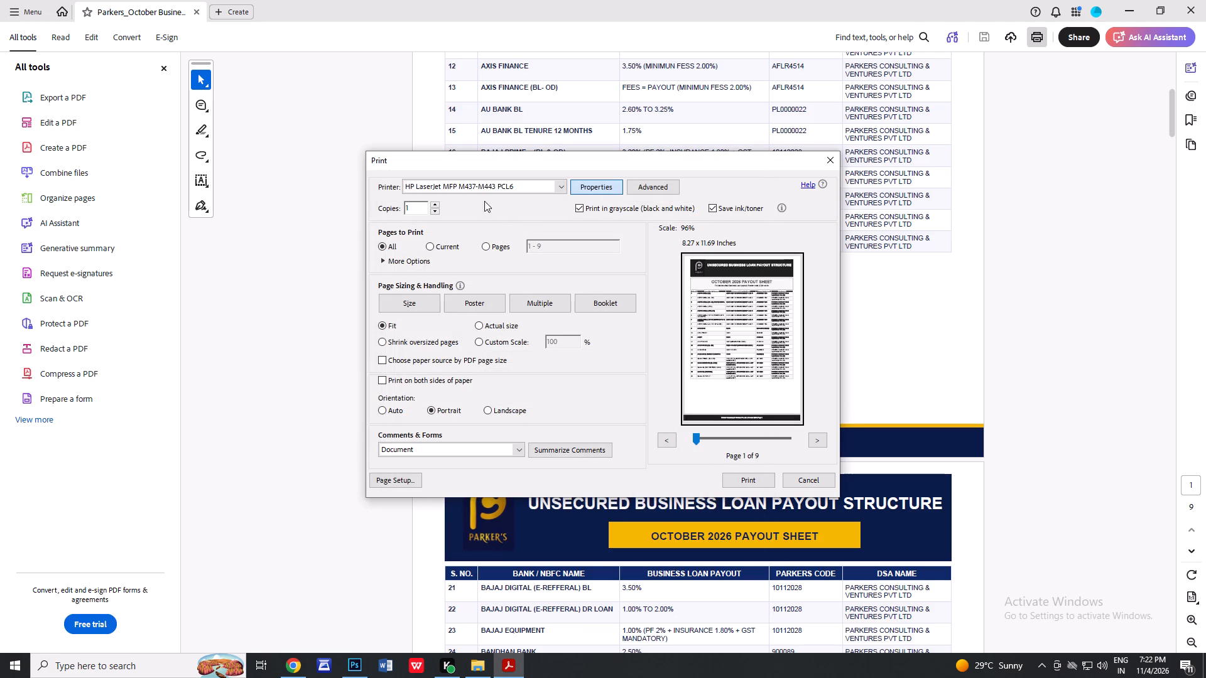
left_click(580, 186)
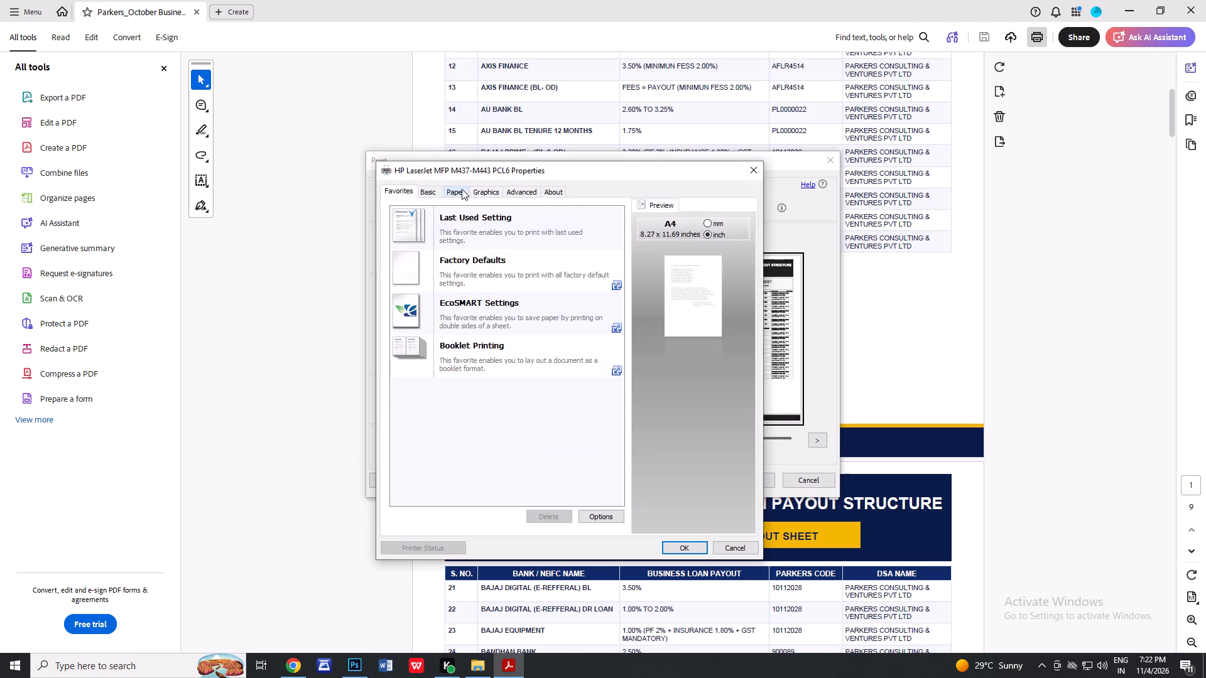
left_click(462, 189)
left_click(519, 361)
left_click(521, 397)
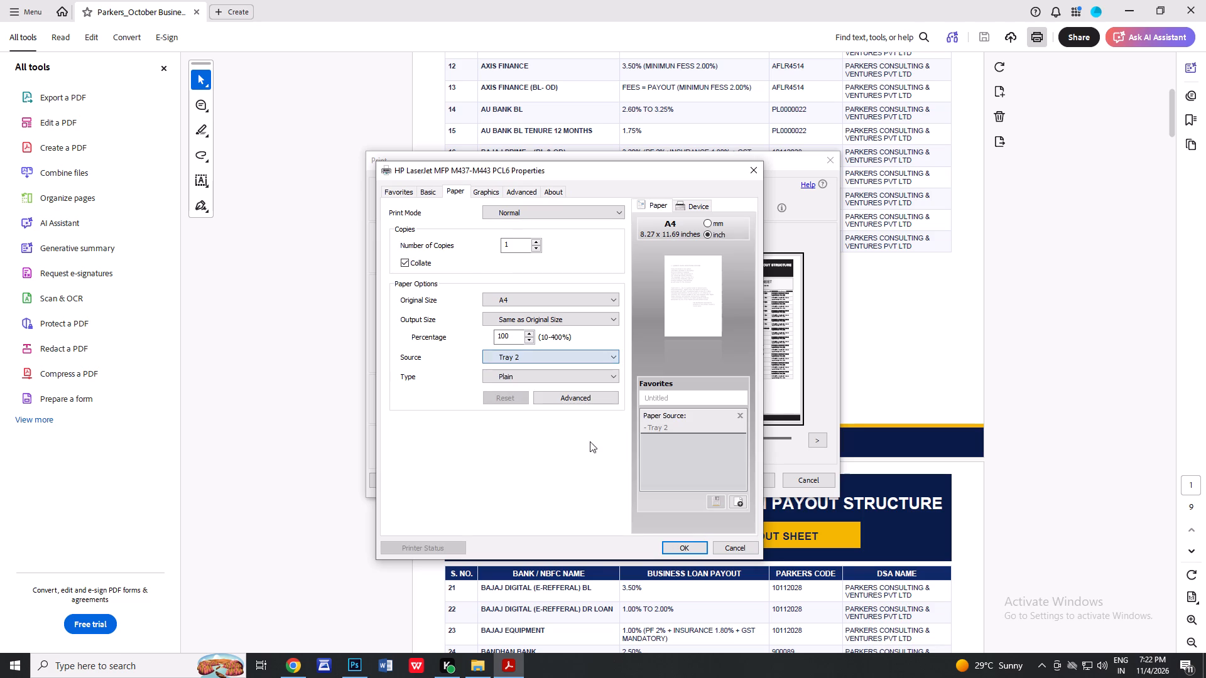
left_click(687, 545)
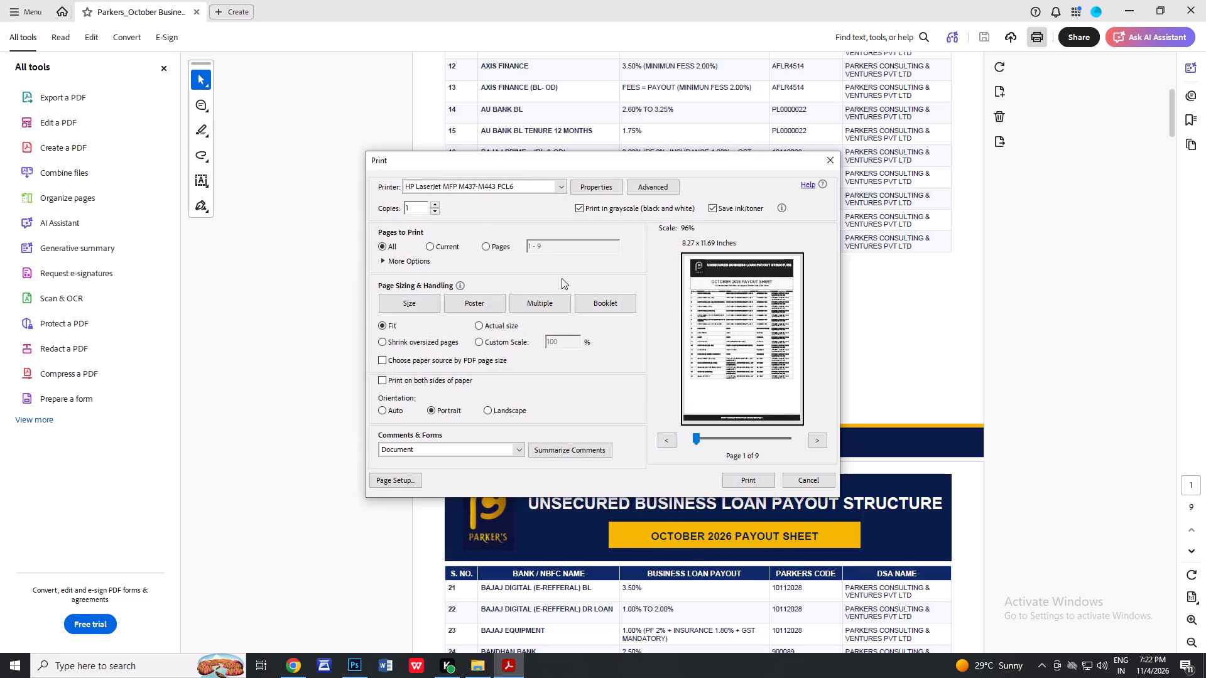
Print pages 3 - 9 of the business loan payout sheet on both sides of the paper.
left_click(487, 248)
left_click(531, 244)
key("BackSpace")
key("3")
left_click(379, 382)
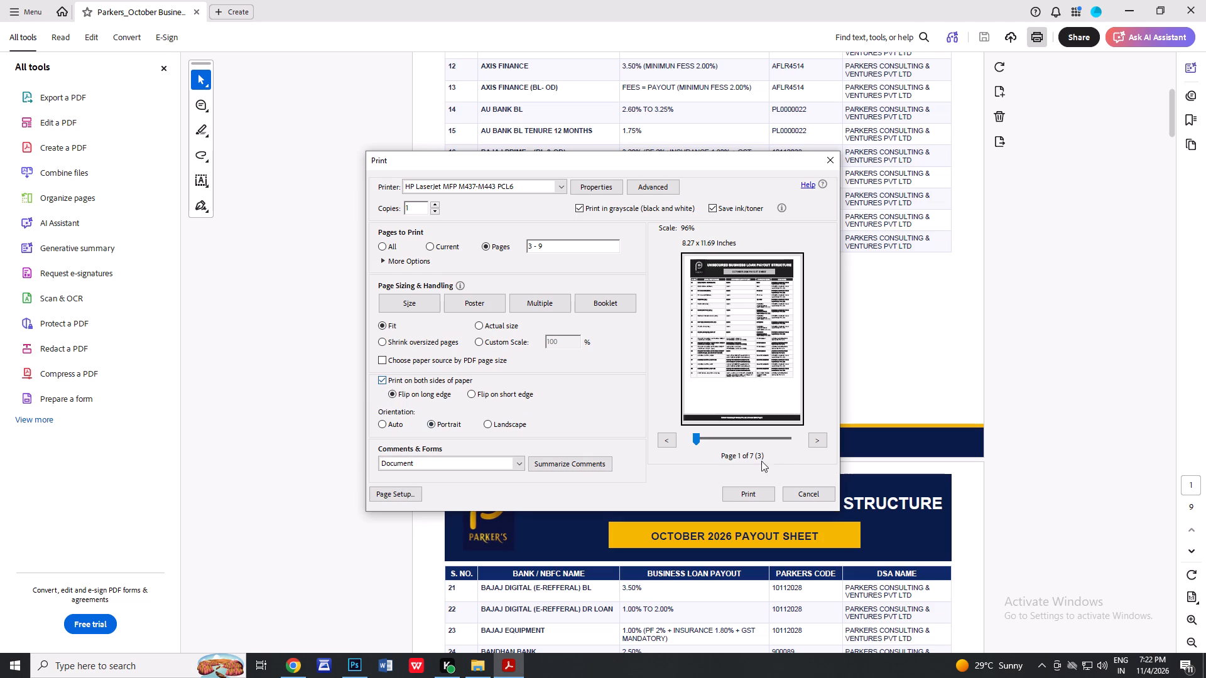
left_click(750, 498)
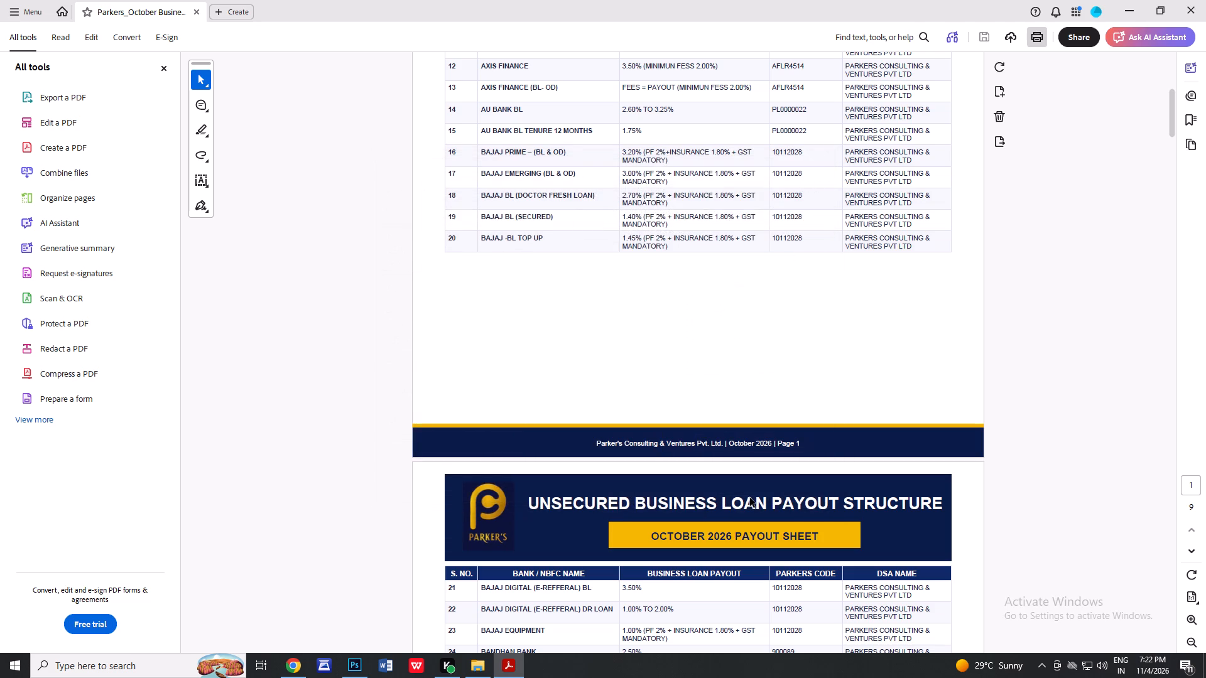
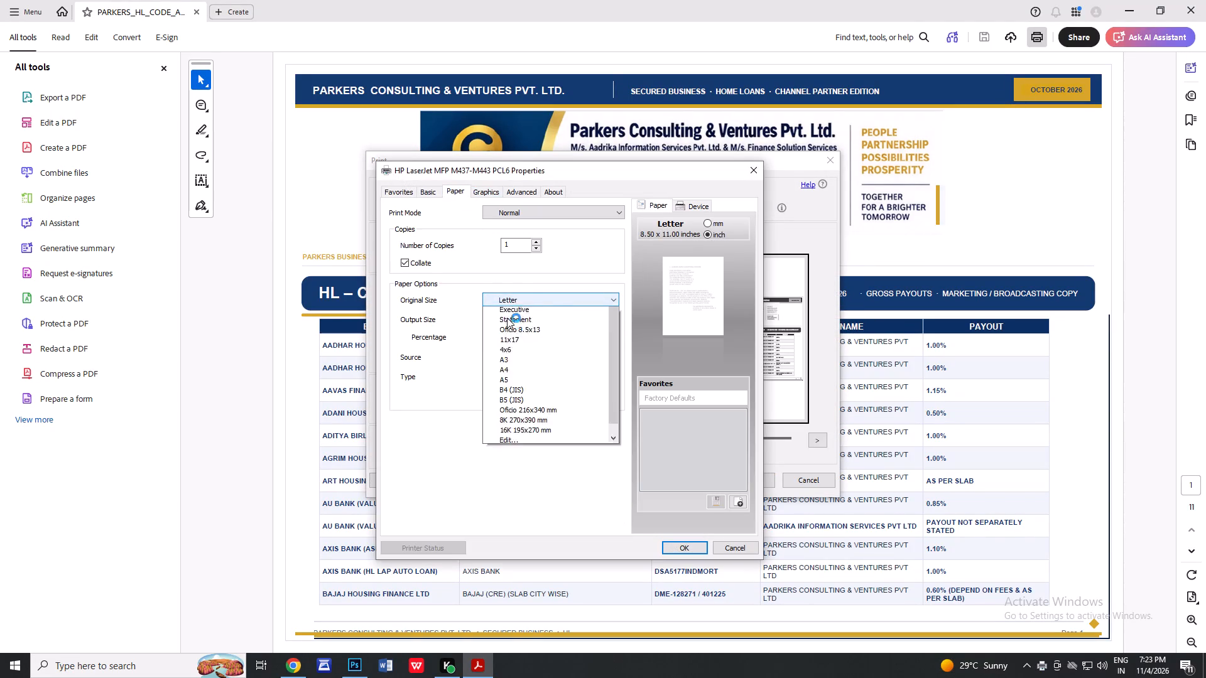
Set the HP LaserJet's paper for the HL code sheet to A3 original size, Plain type and Tray 2 source.
left_click(511, 383)
left_click(512, 383)
left_click(514, 378)
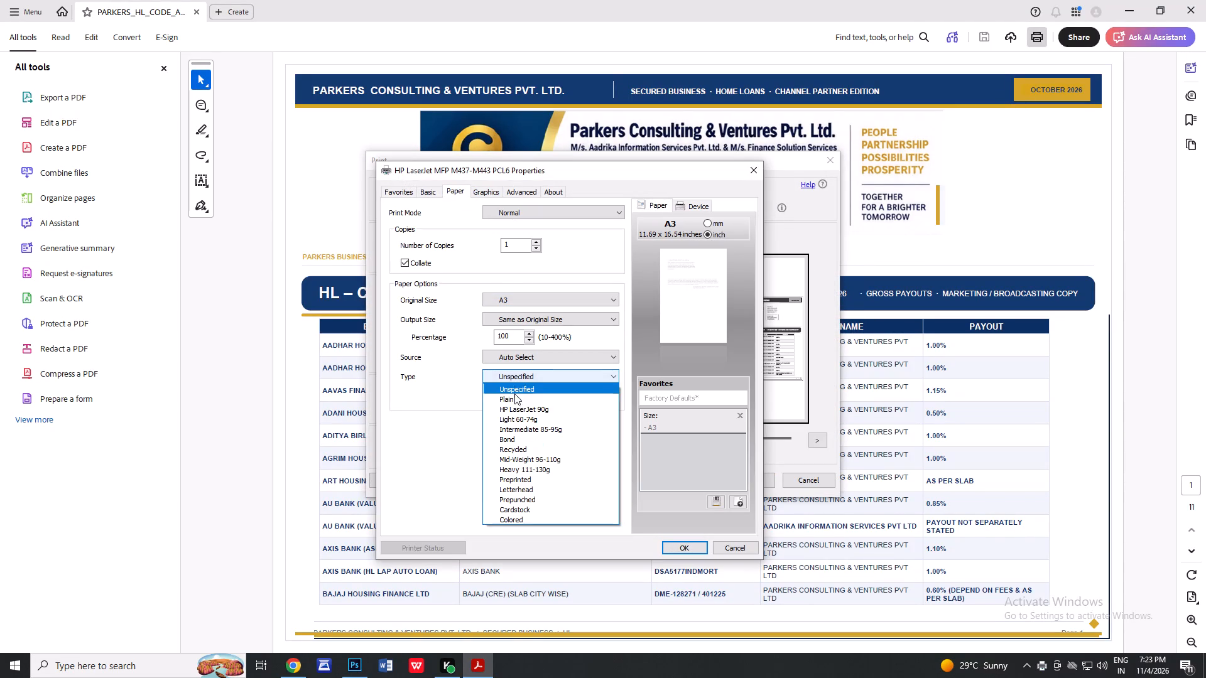
left_click(515, 398)
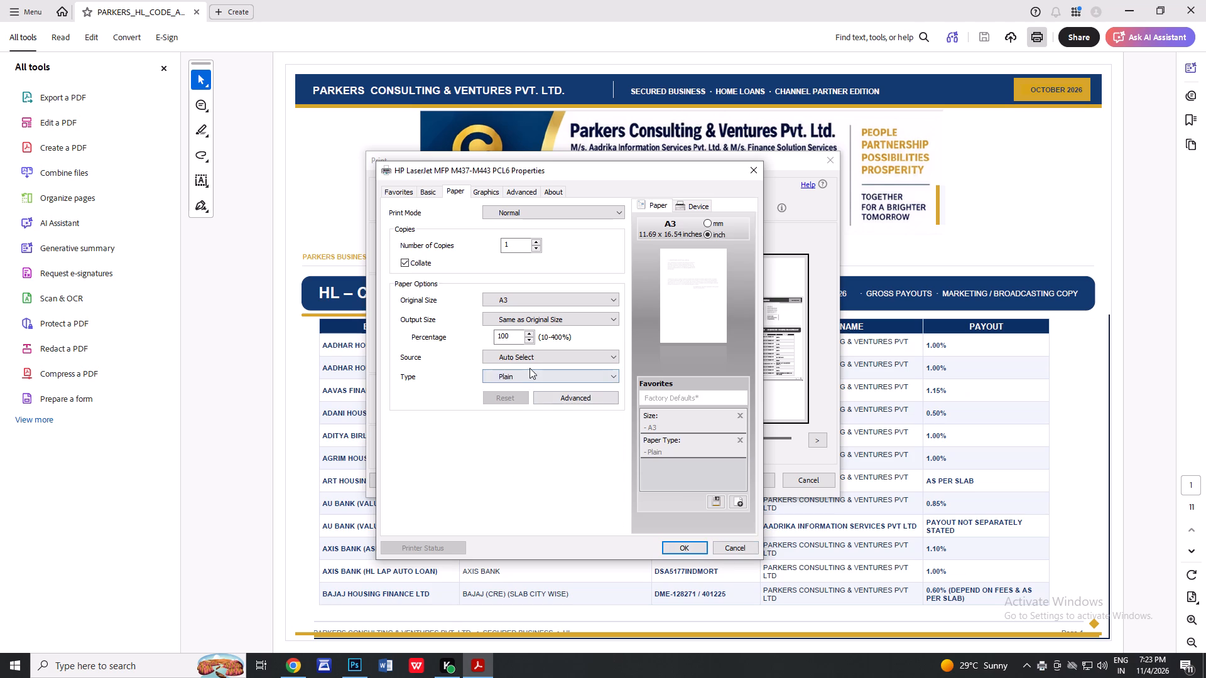
left_click(527, 357)
left_click(524, 395)
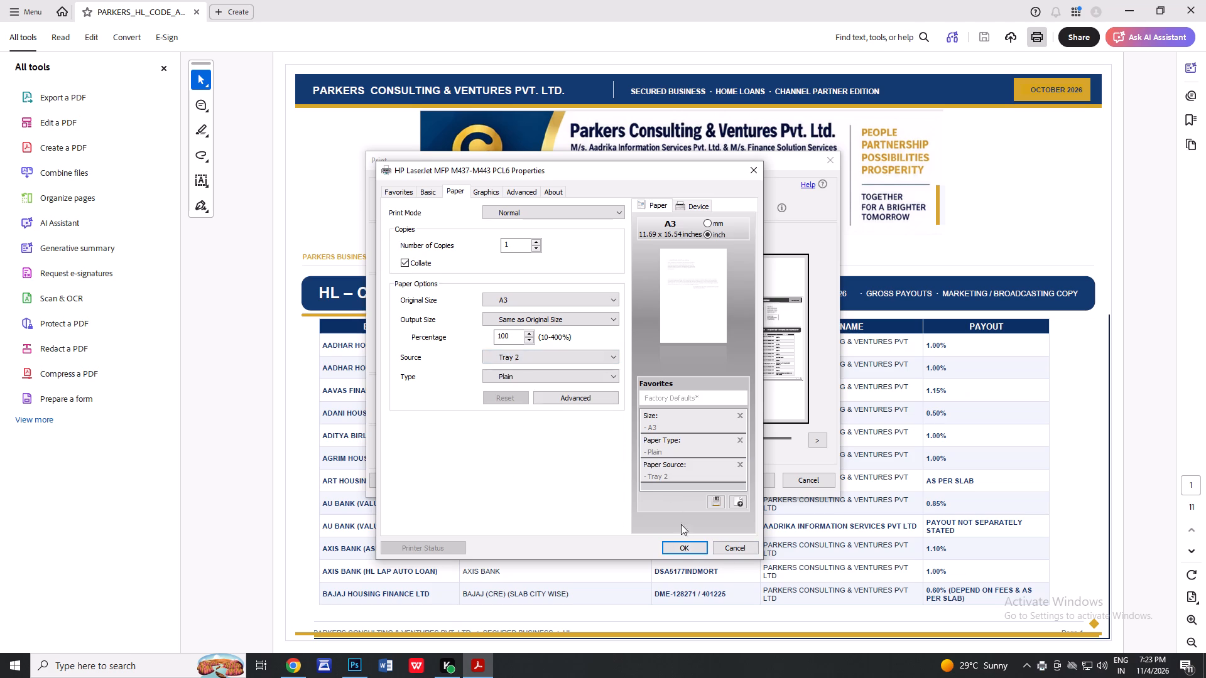
left_click(682, 550)
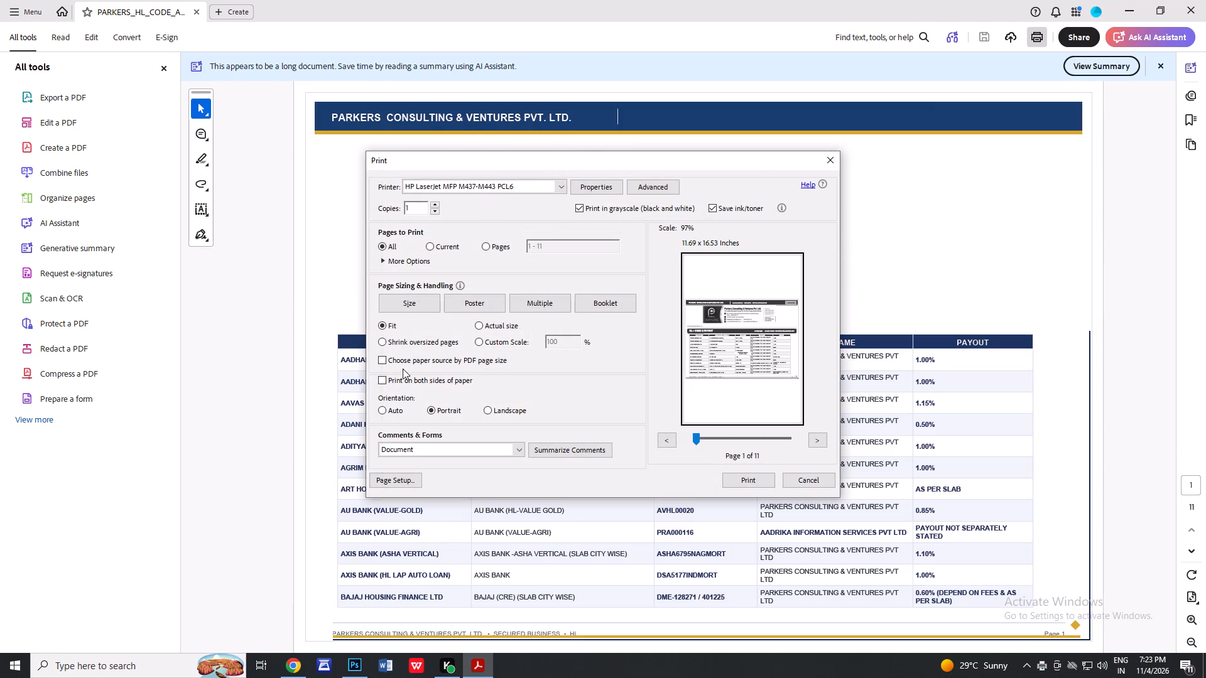
Set the HL code sheet's print job to use both sides of the paper.
left_click(384, 382)
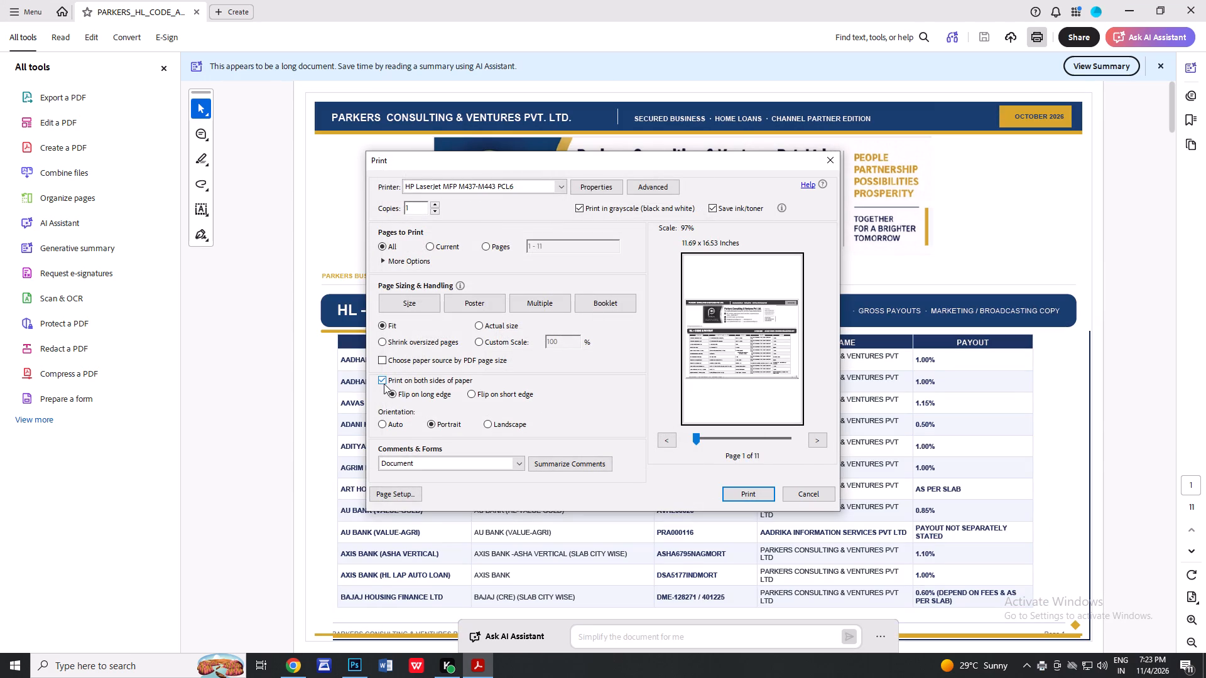
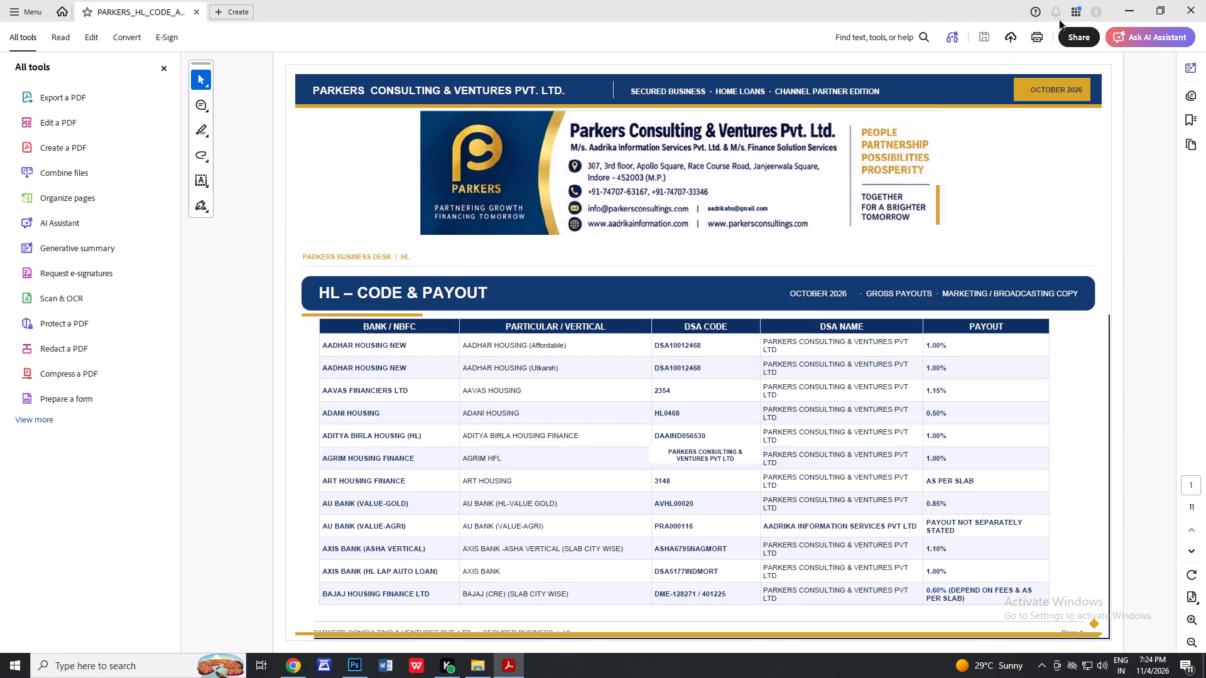
Set the HP LaserJet's paper for the October HL code and payout PDF to A4 original size and Plain type.
left_click(1039, 42)
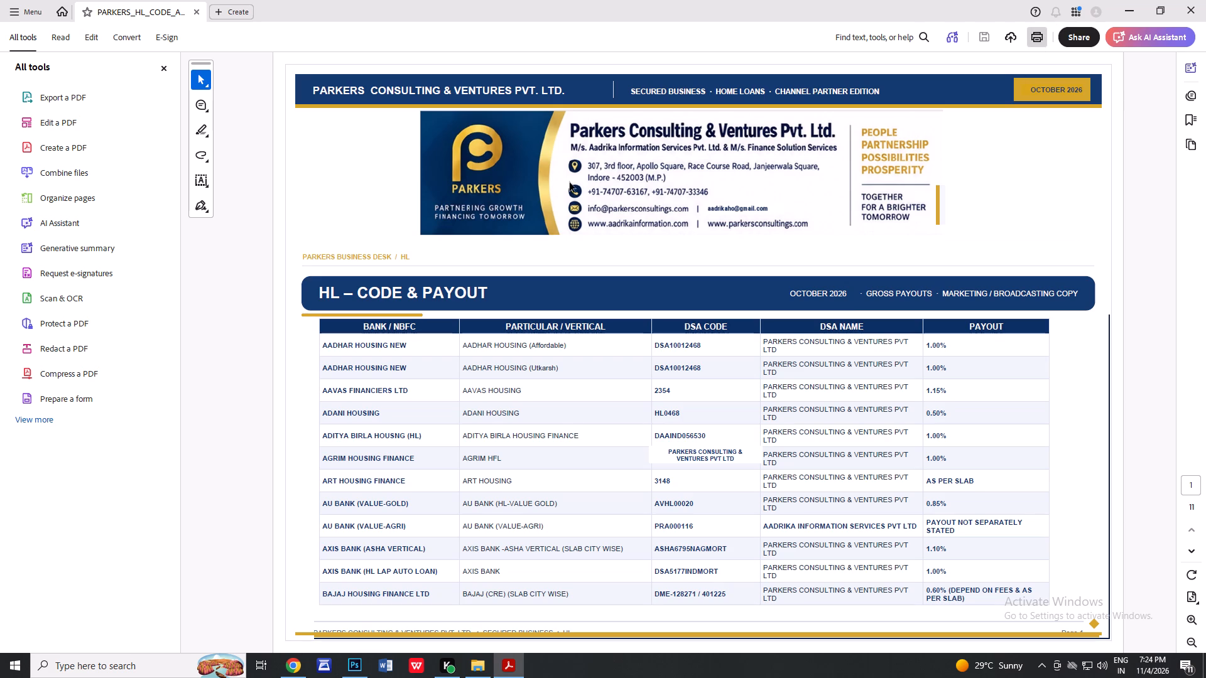
left_click(593, 186)
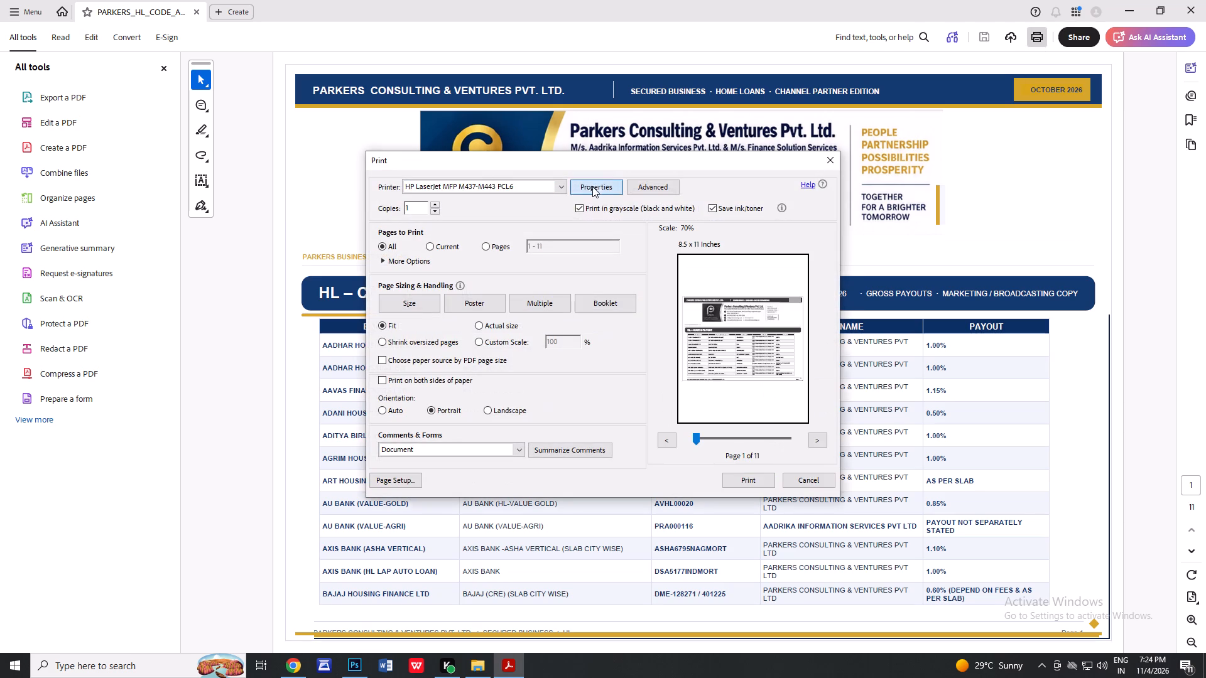
left_click(452, 194)
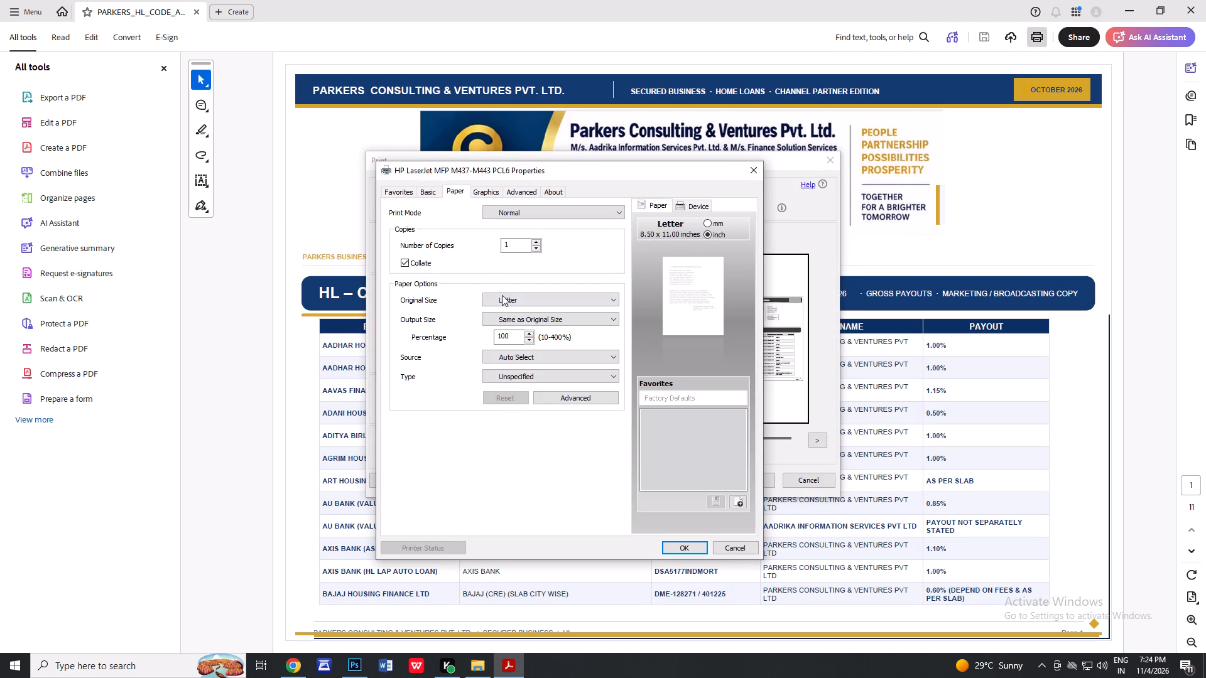
left_click(503, 298)
left_click(506, 397)
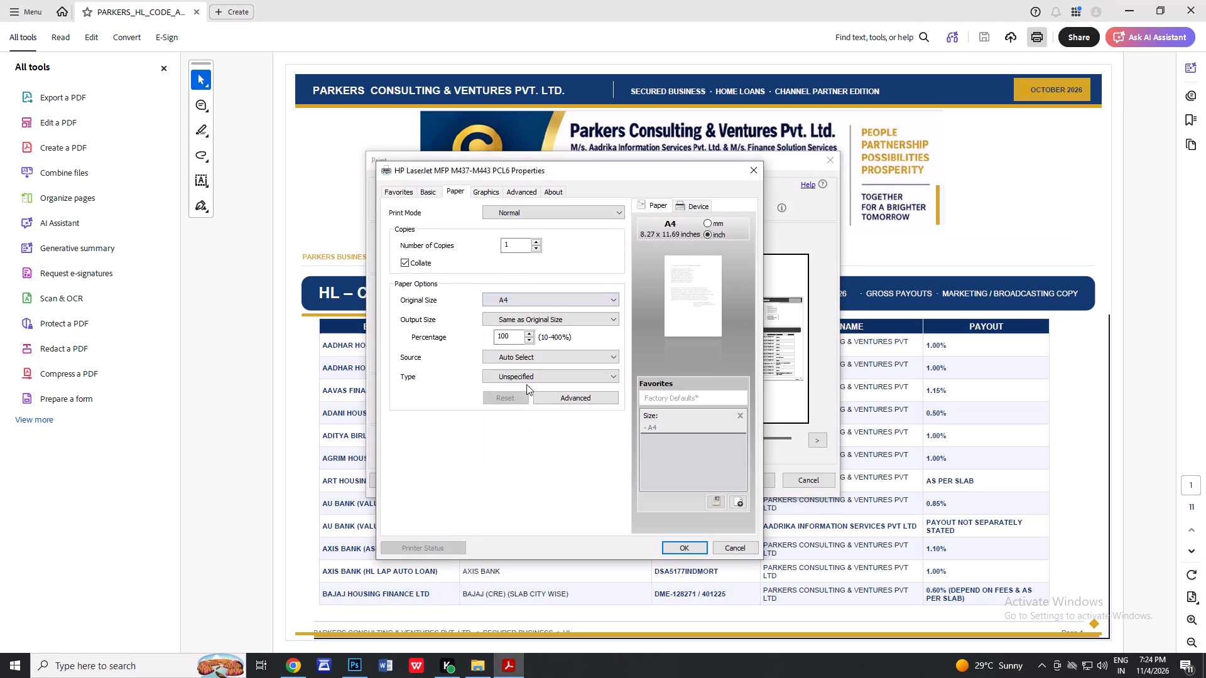
left_click(528, 370)
left_click(514, 401)
left_click(679, 548)
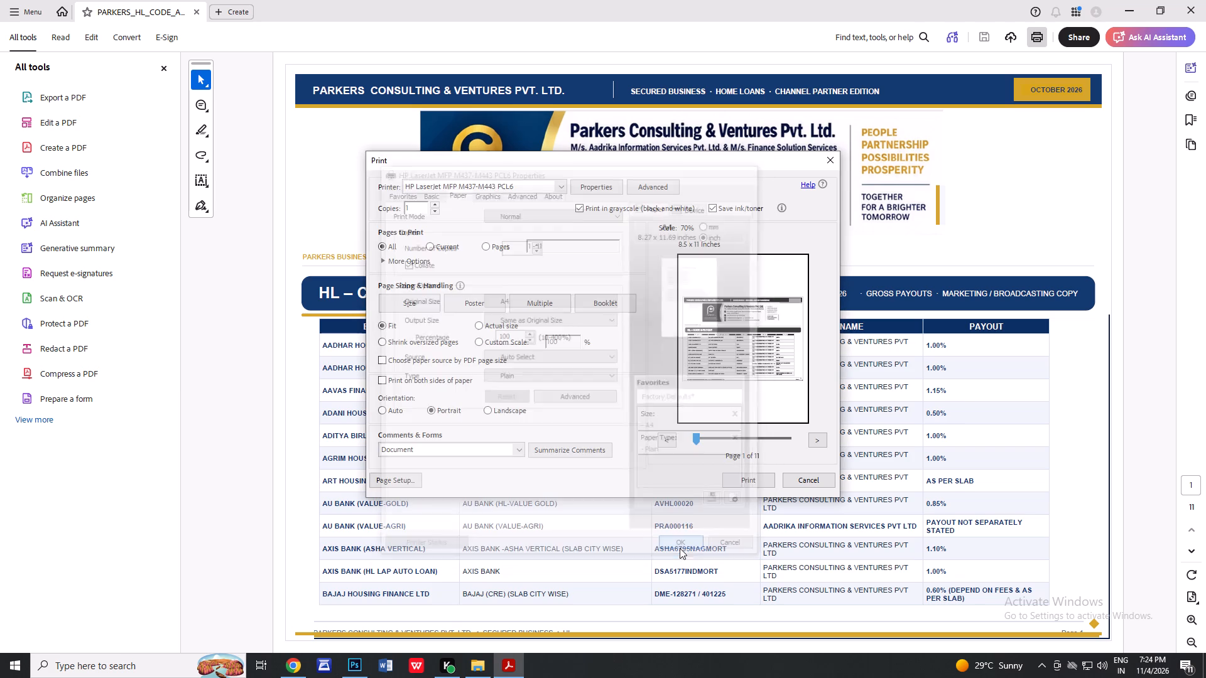
Print the October HL code and payout PDF on both sides, flipped on the long edge, and close its window.
left_click(384, 380)
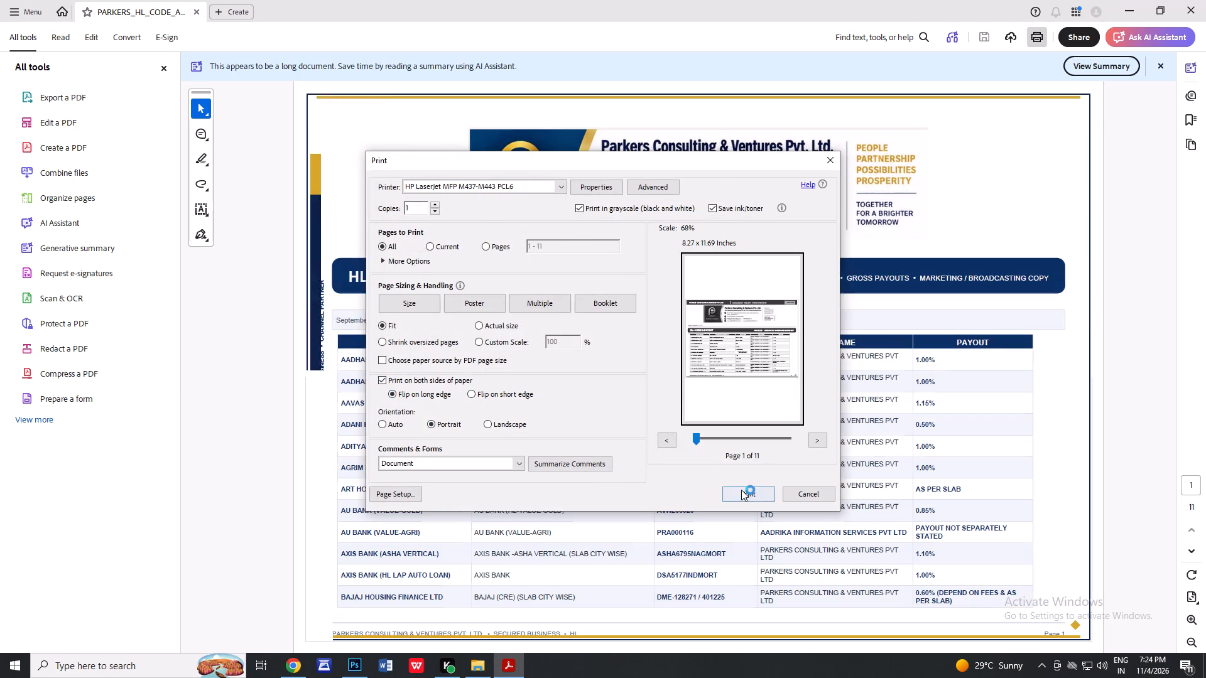
left_click(741, 494)
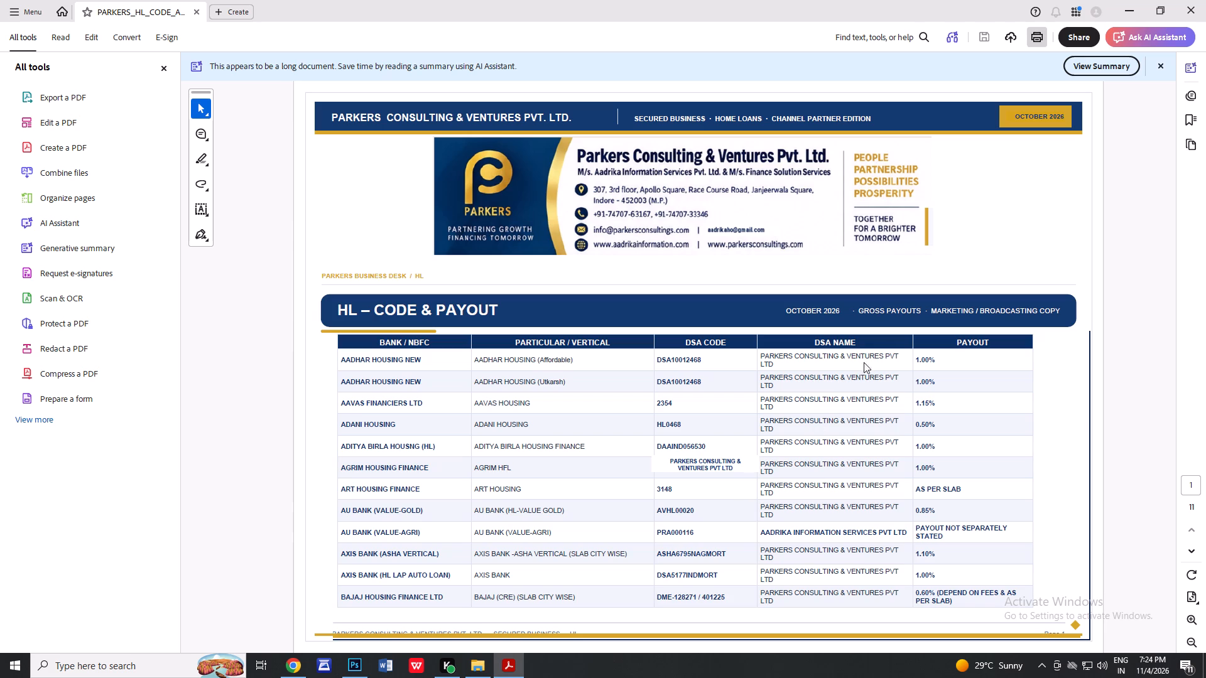
left_click(1198, 15)
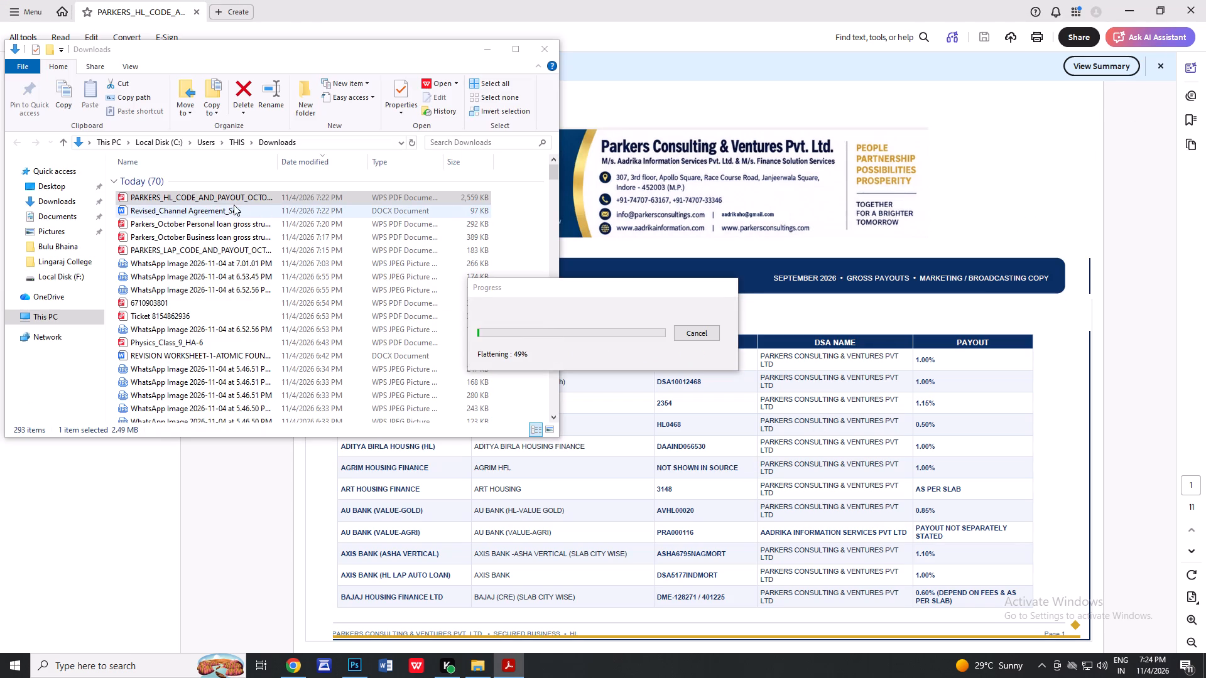
Open Revised_Channel_Agreement_Sep from Downloads in Word 2016, dismiss the activation notice and enable editing.
right_click(210, 206)
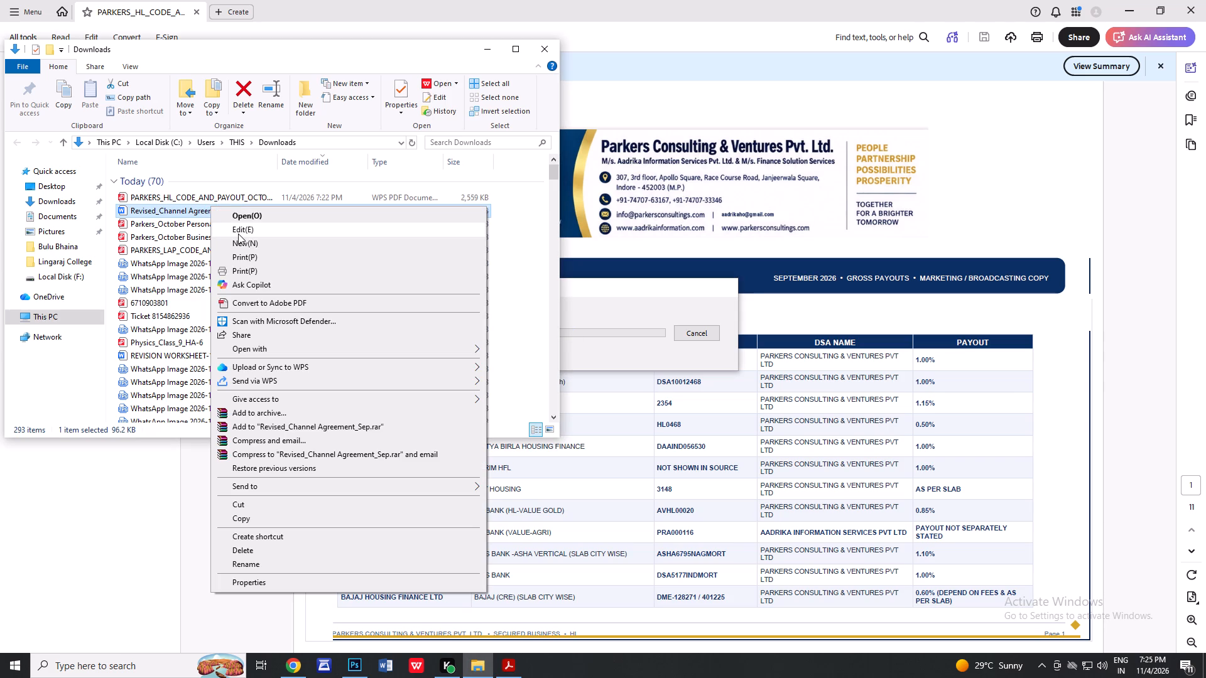
left_click(272, 352)
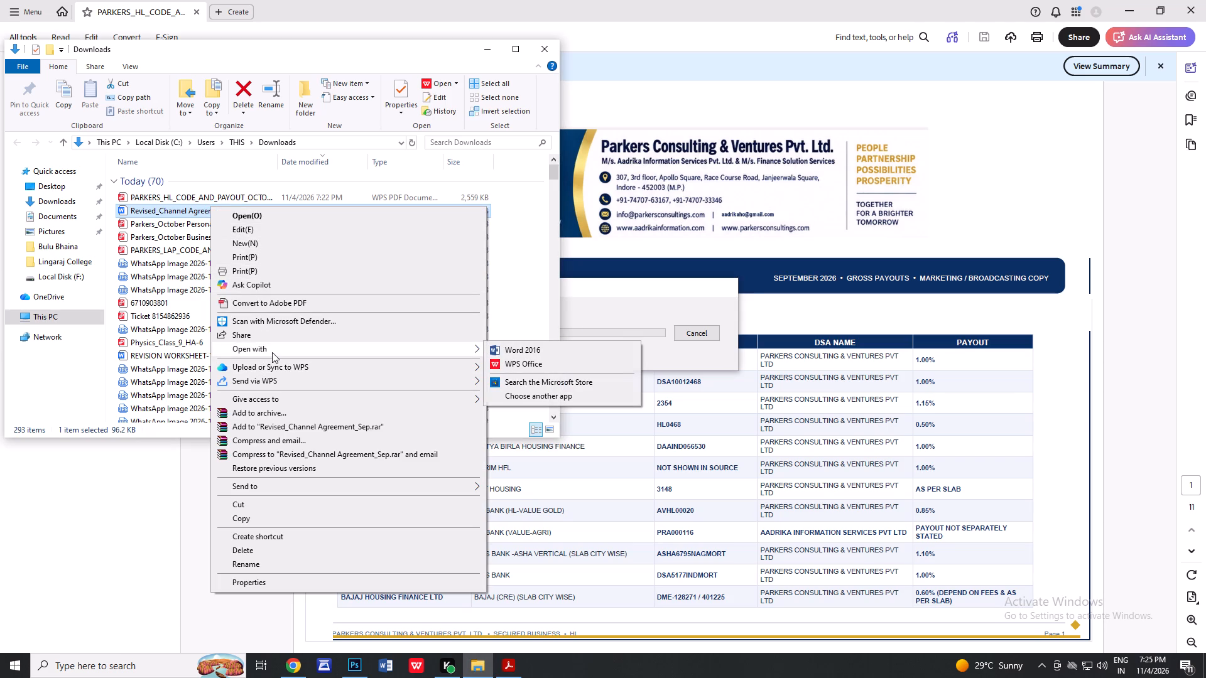
left_click(511, 352)
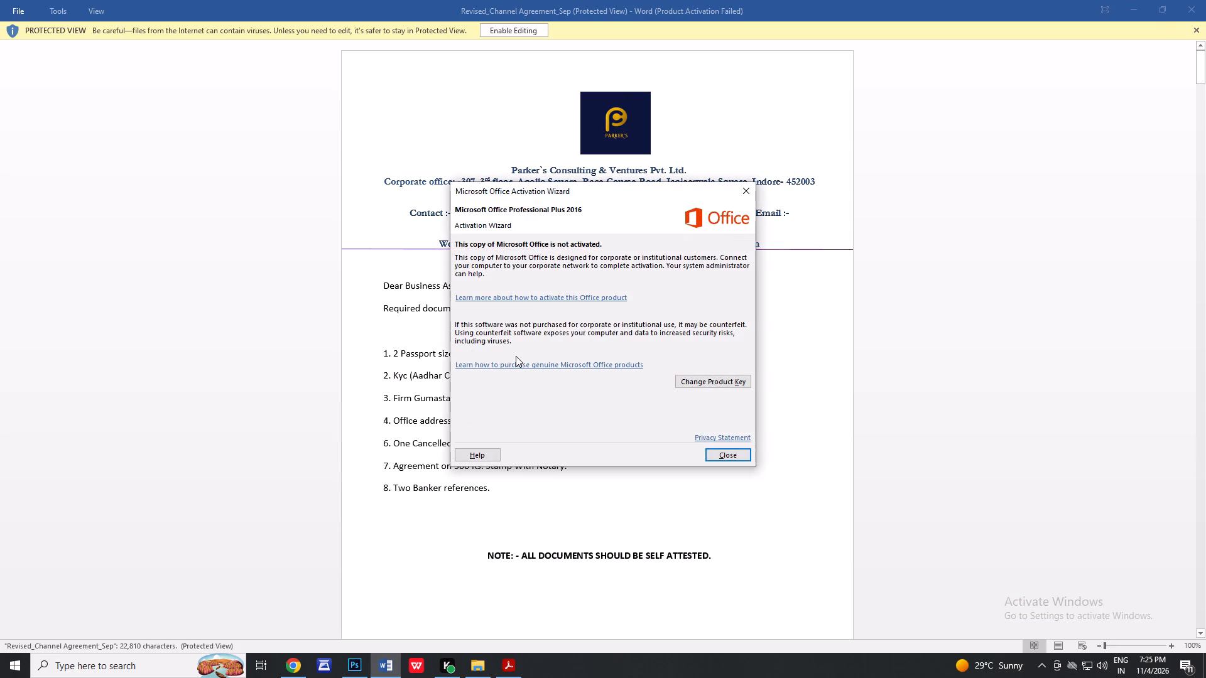
left_click(732, 455)
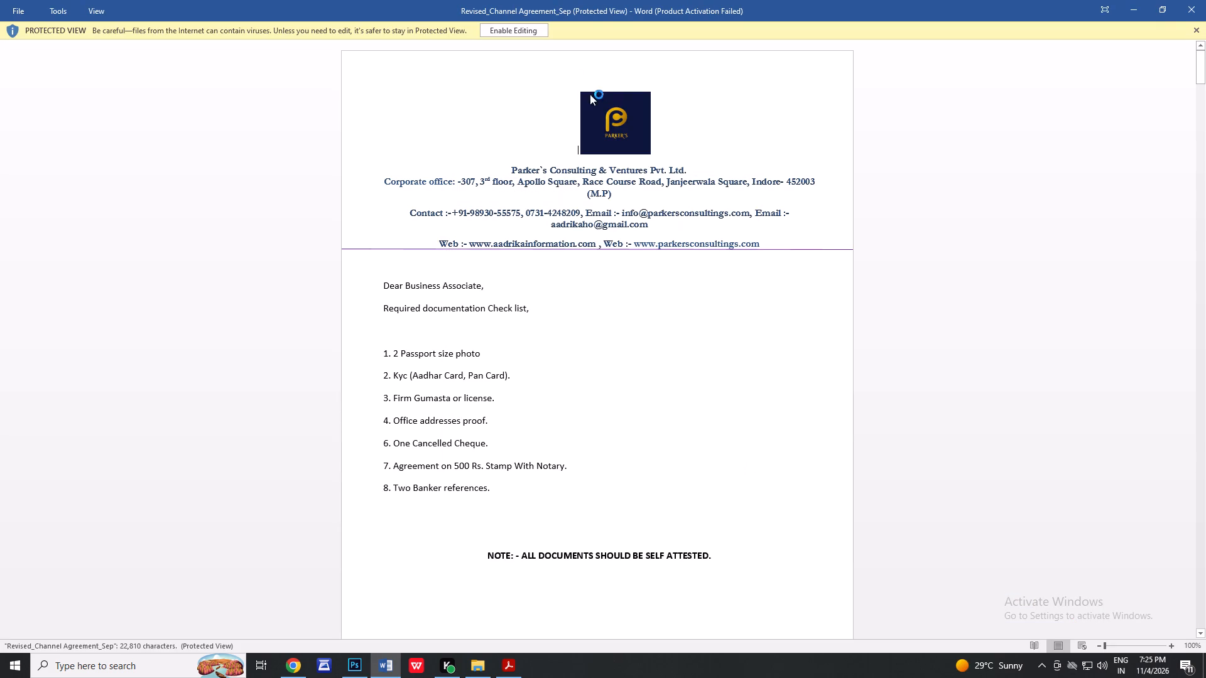
left_click(518, 33)
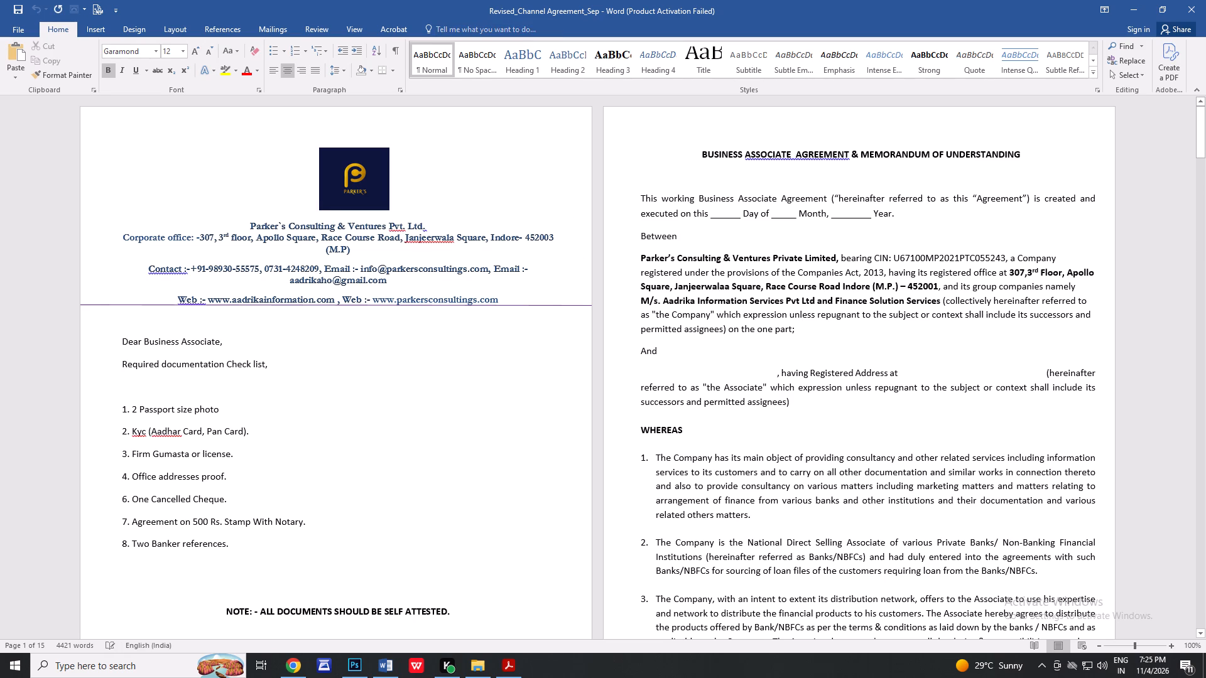
Set the HP LaserJet's properties for printing the channel agreement to A4 original size and Plain paper type.
key("ctrl+p")
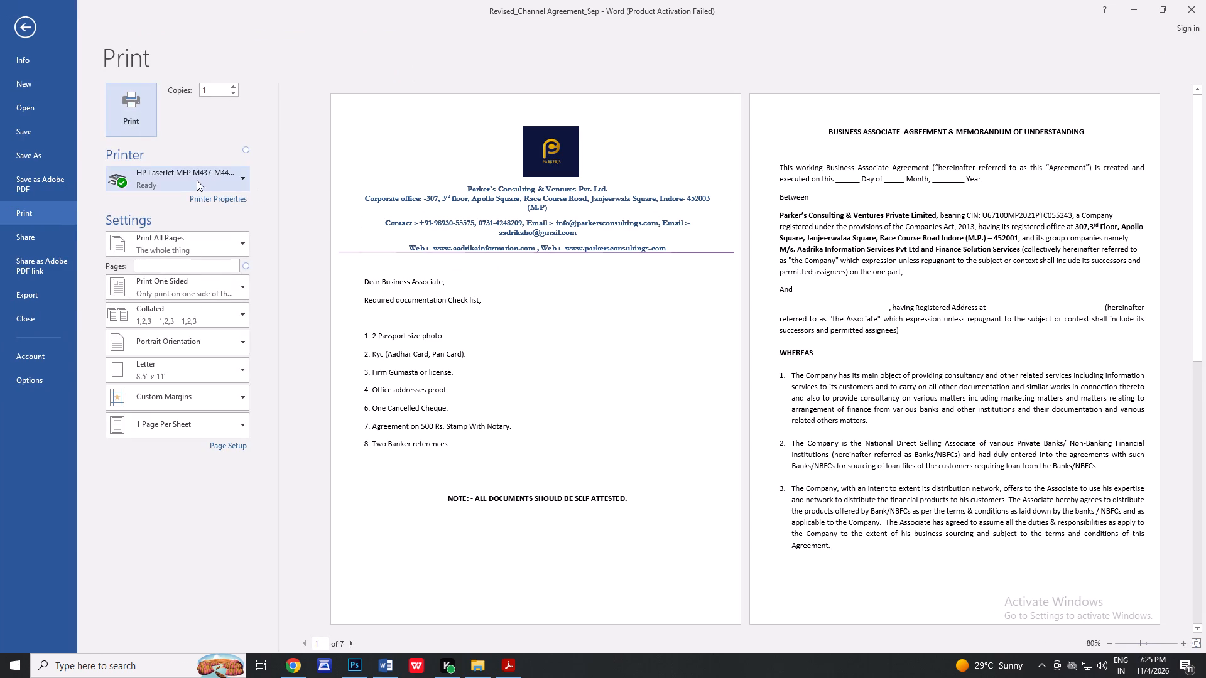
left_click(202, 202)
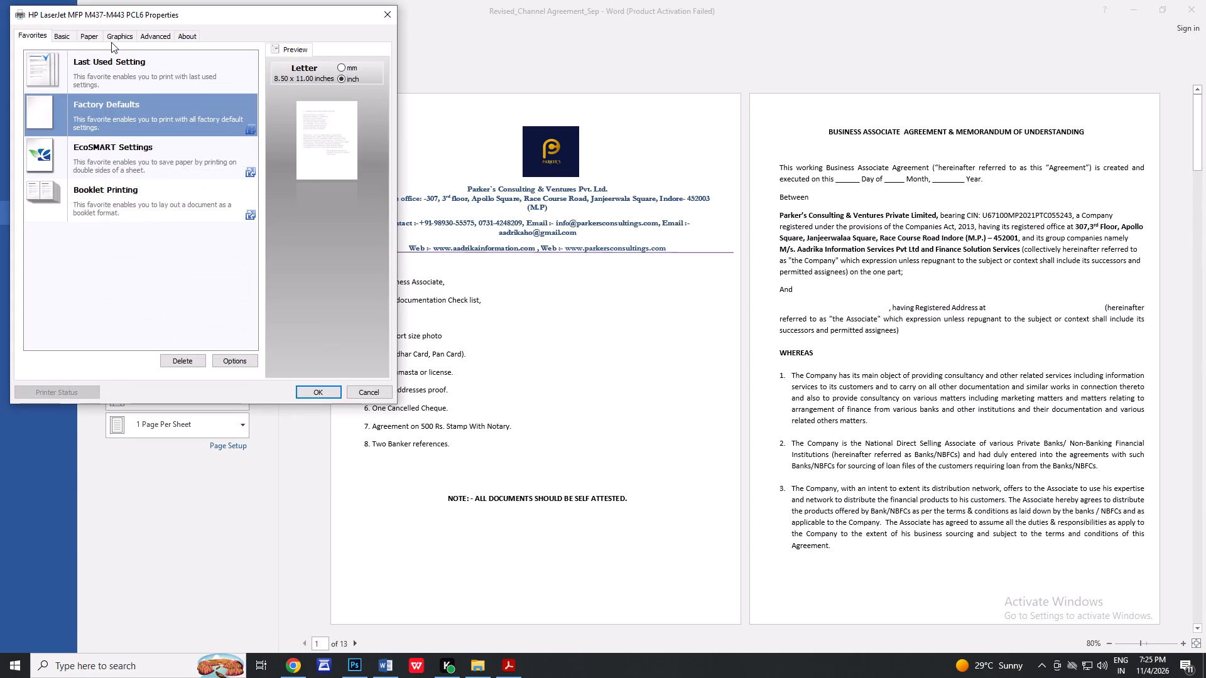
left_click(90, 38)
left_click(140, 148)
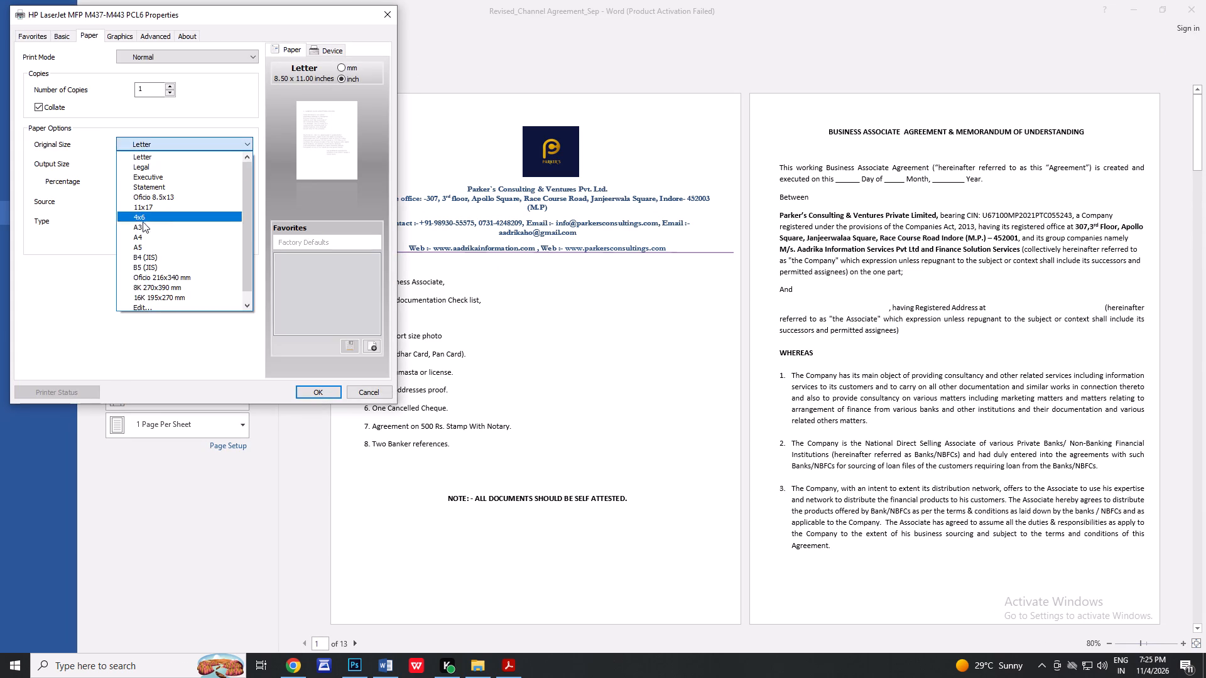
left_click(143, 239)
left_click(148, 224)
left_click(144, 240)
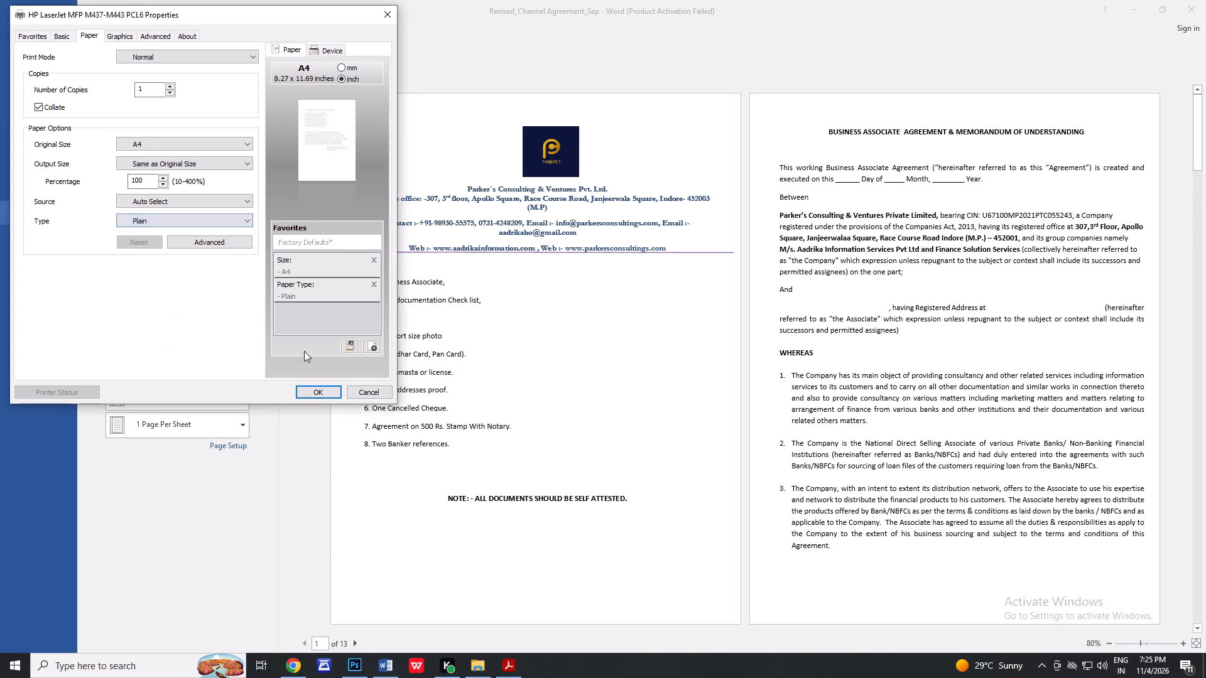
left_click(323, 394)
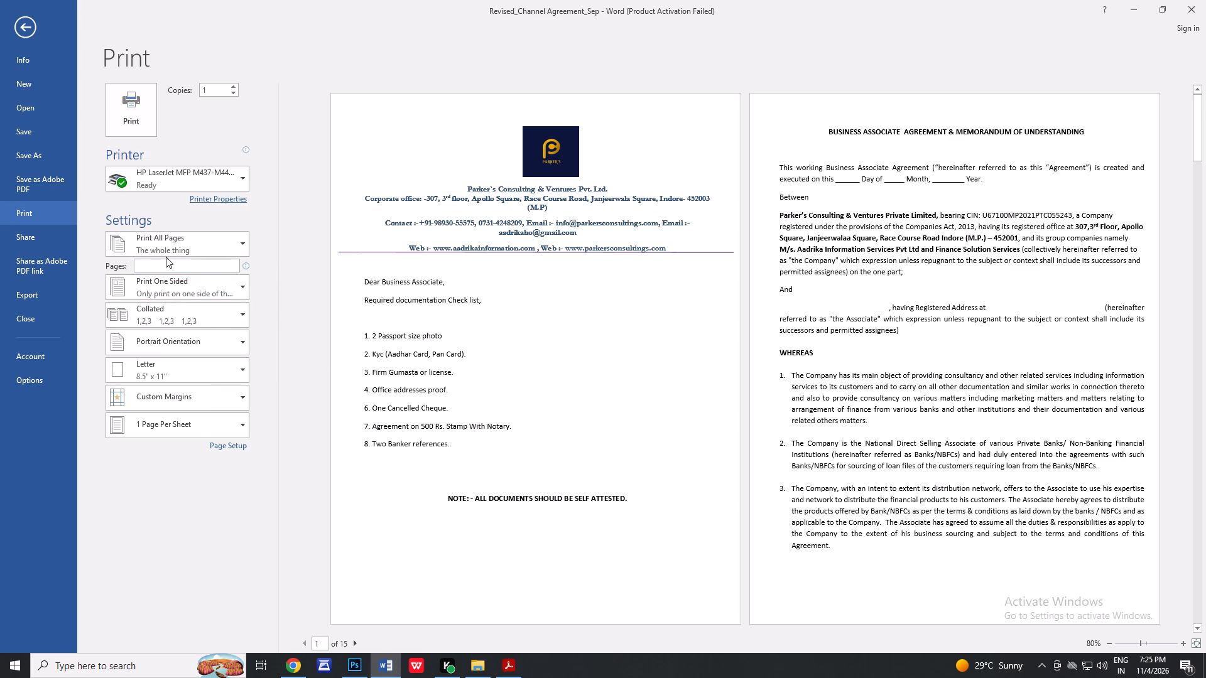
Set the channel agreement's print job to both sides, flipped on the long edge, with A4 paper size.
left_click(168, 293)
left_click(164, 341)
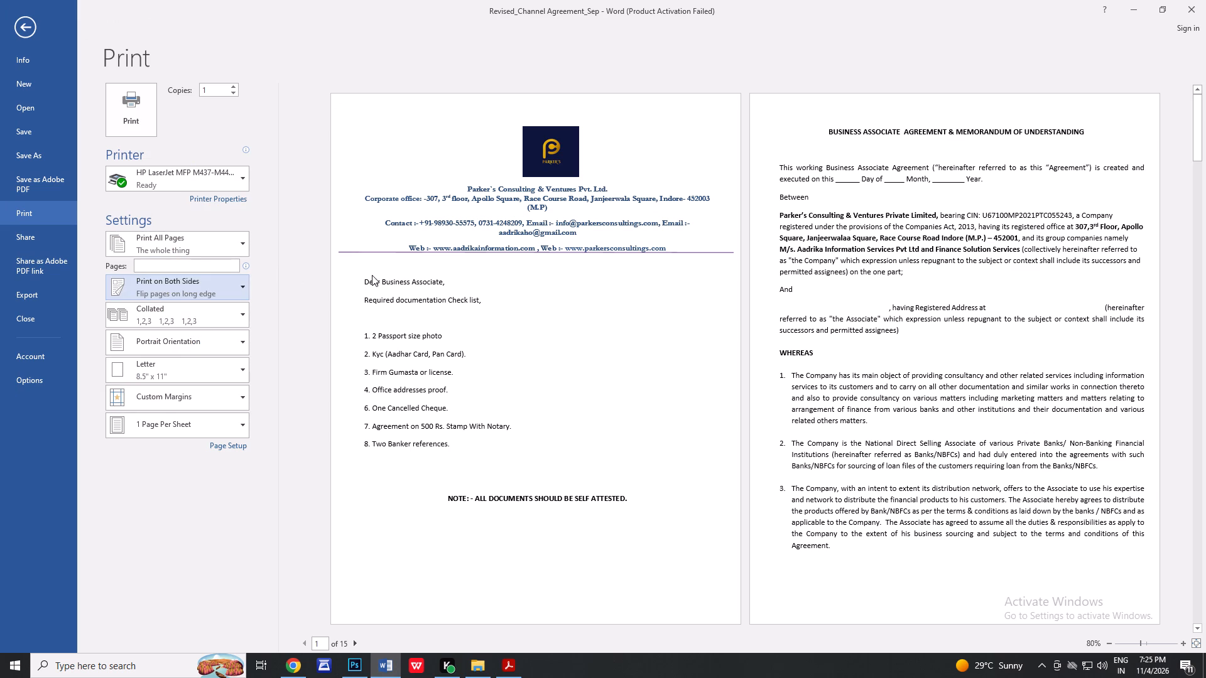
left_click(186, 374)
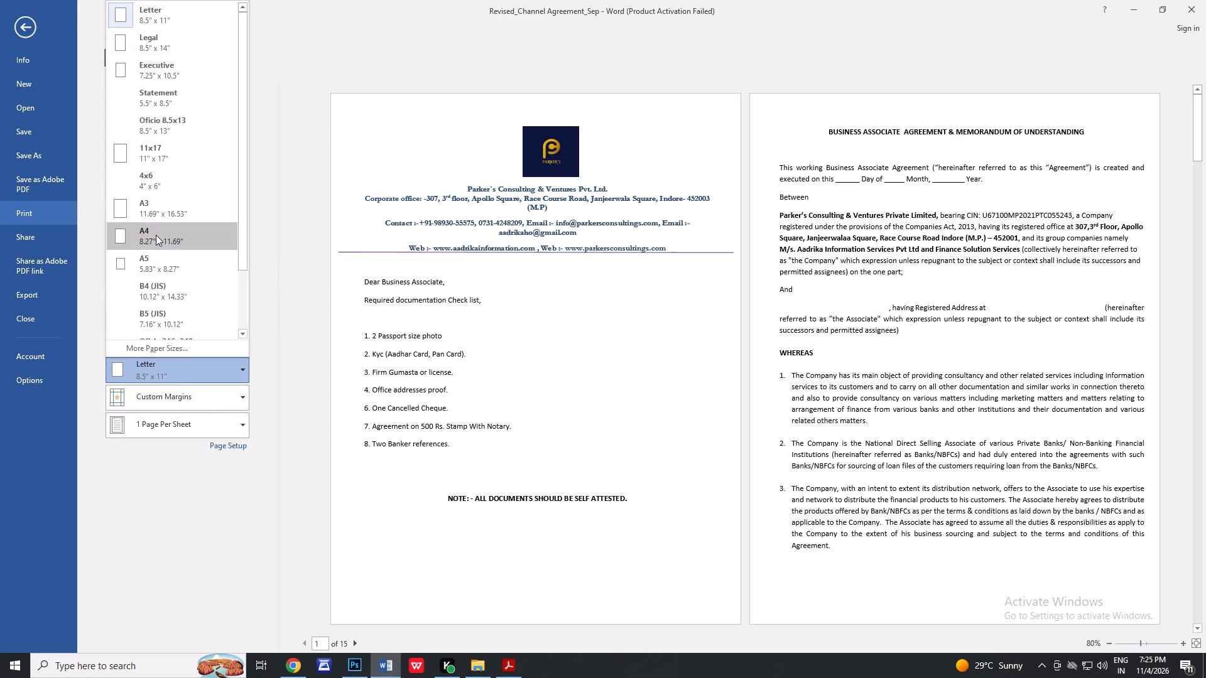
left_click(156, 229)
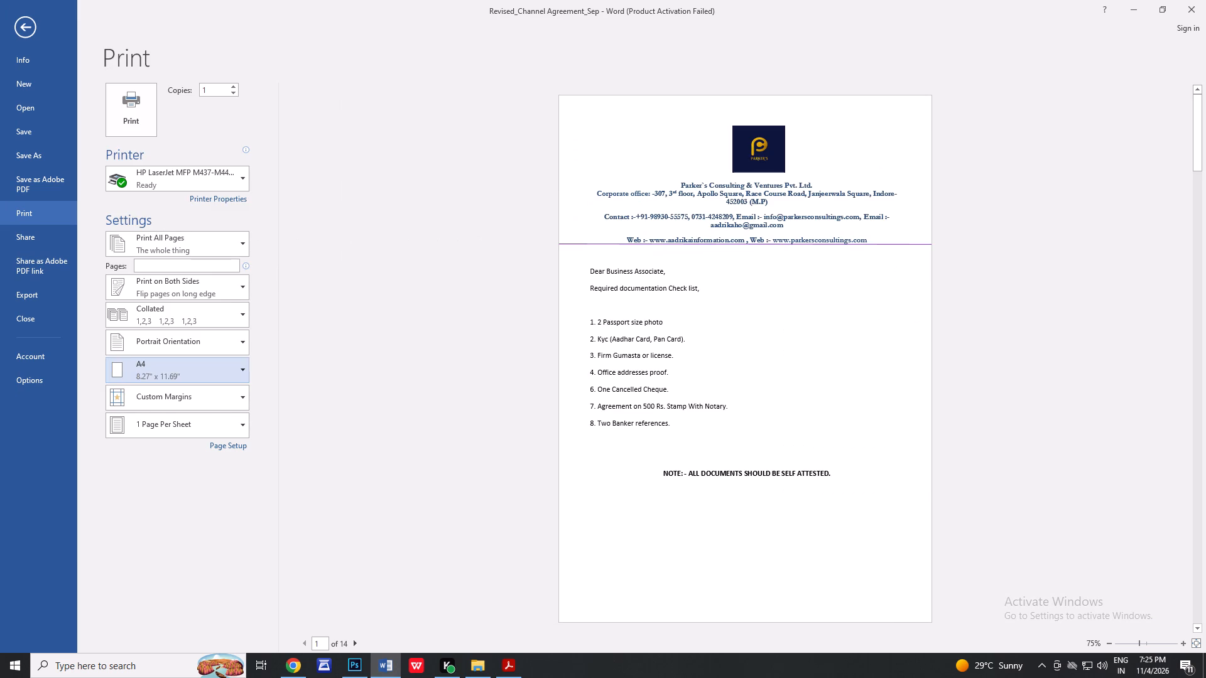
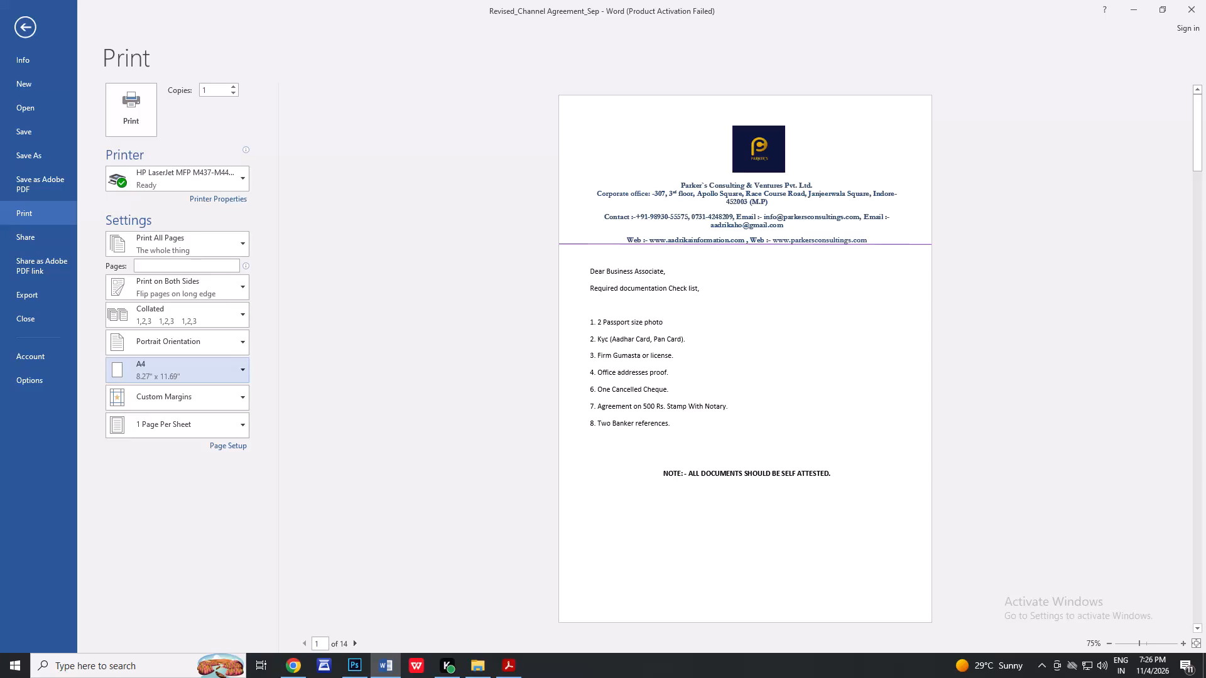
Print one copy of all pages of the channel agreement on the HP LaserJet with the current settings.
left_click(122, 111)
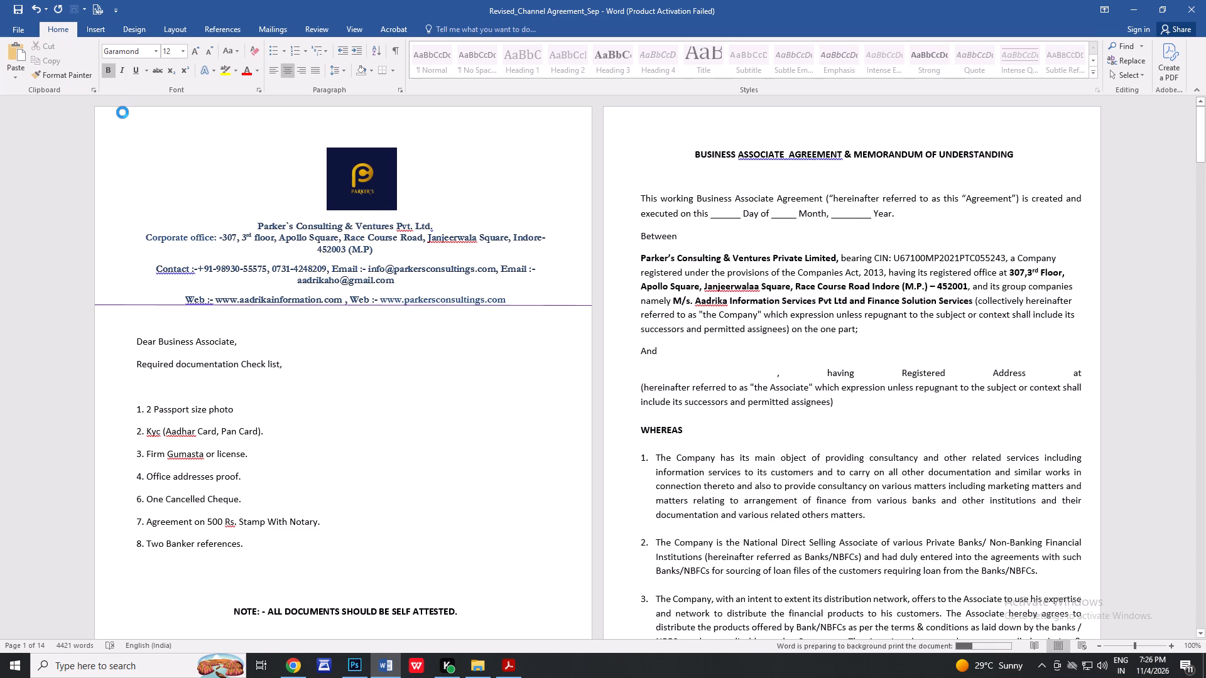
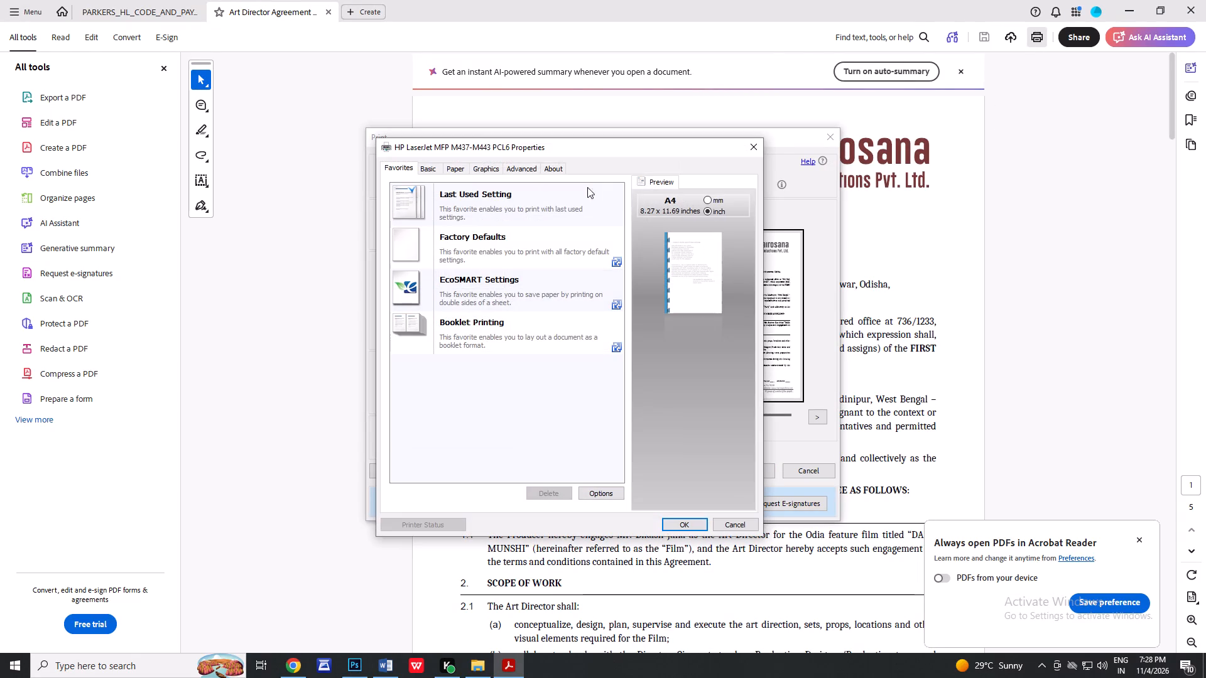
Accept the HP LaserJet's A4 plain paper options and print all pages of the Art Director Agreement with double-sided printing turned off.
left_click(443, 171)
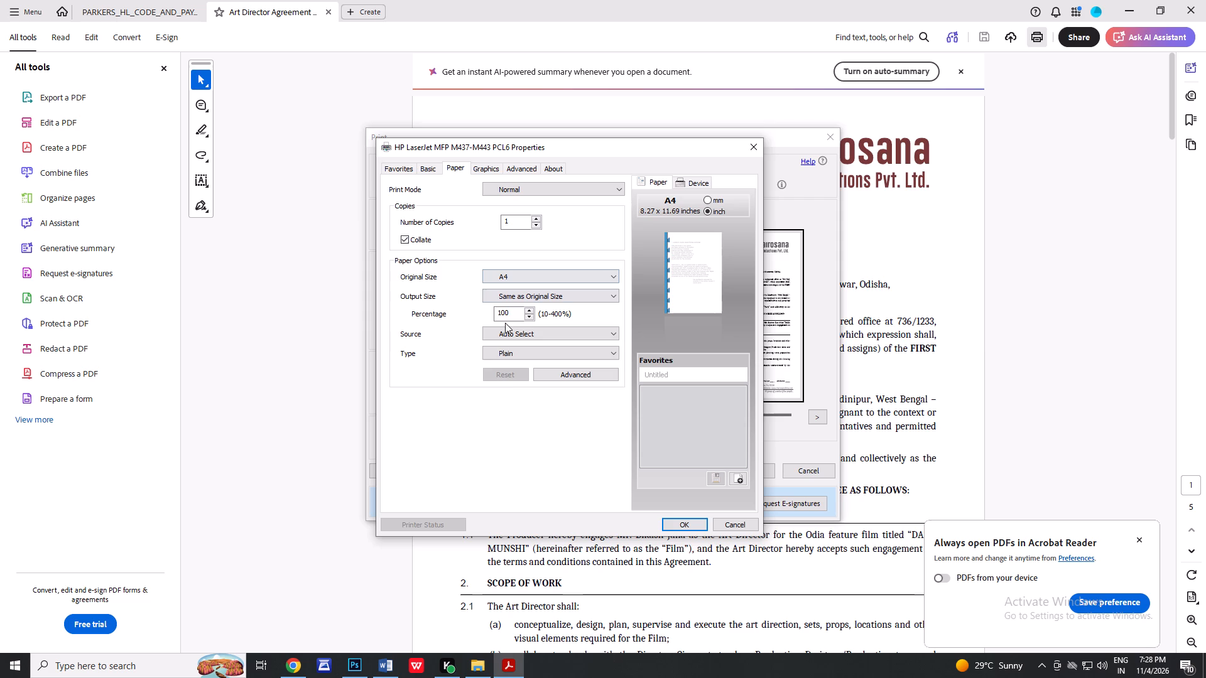
left_click(680, 526)
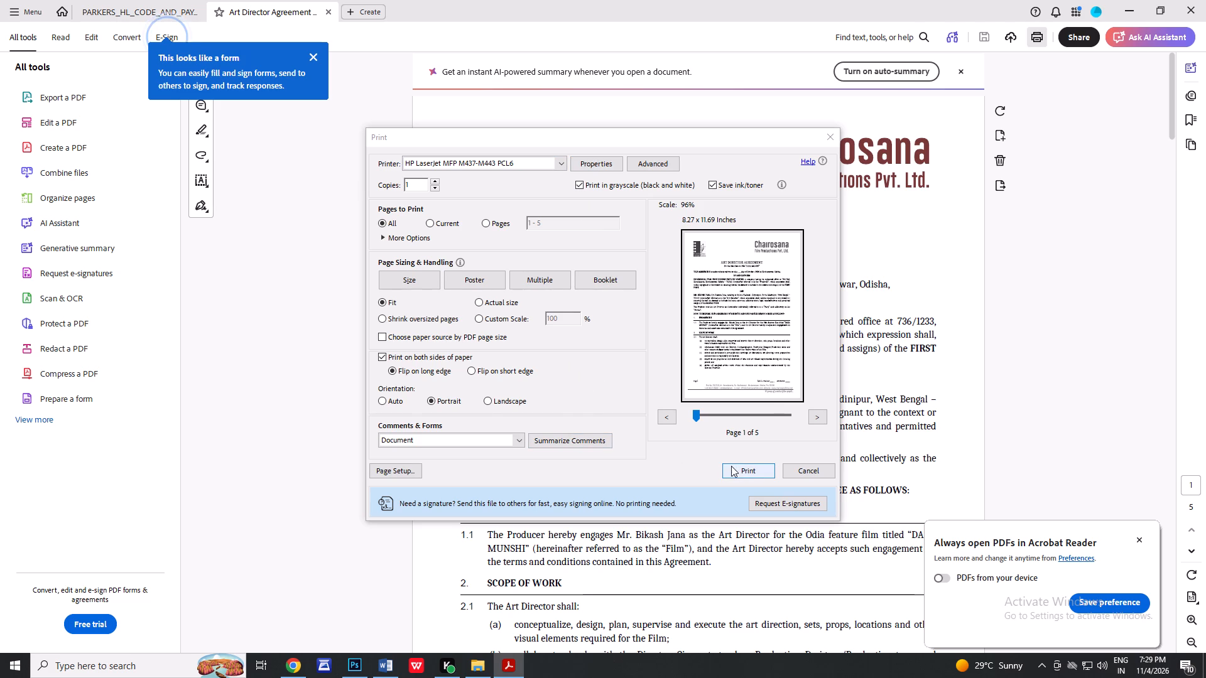
left_click(383, 353)
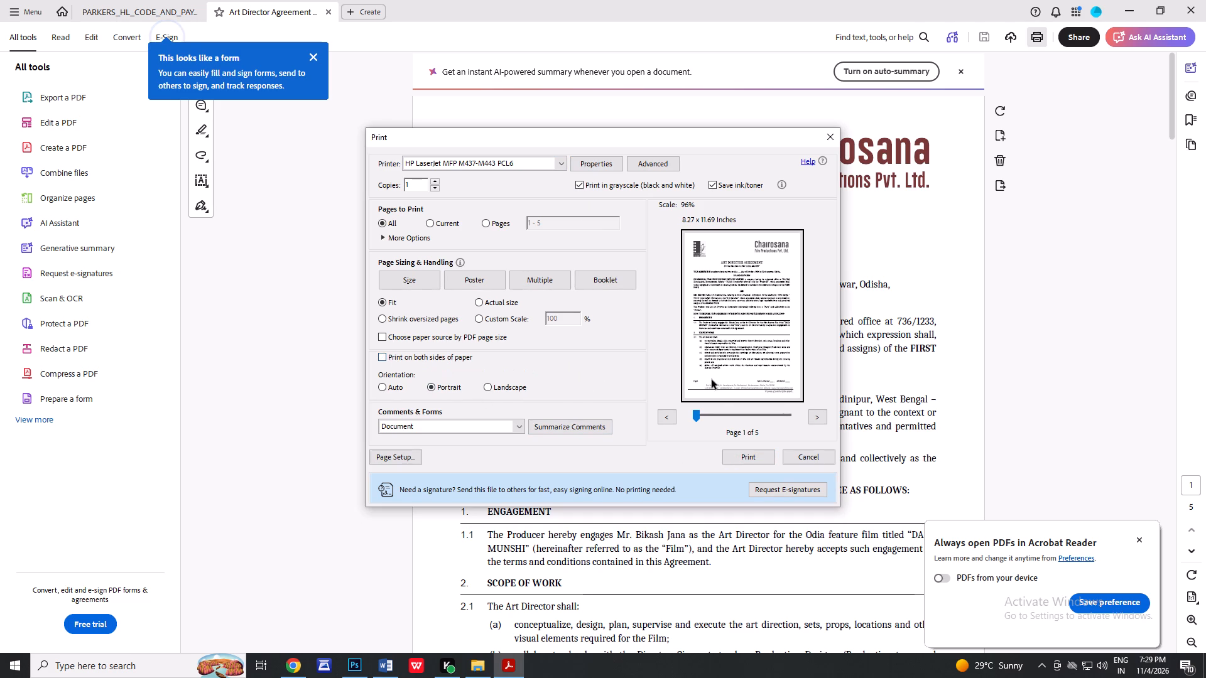
left_click(736, 463)
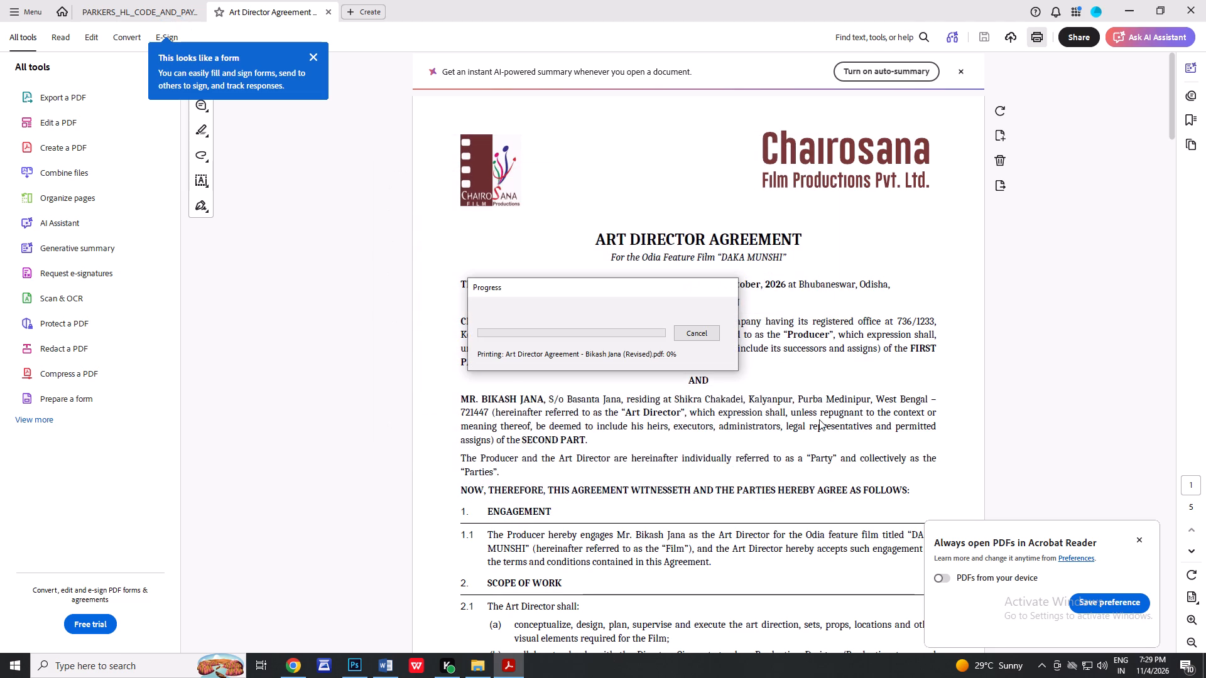
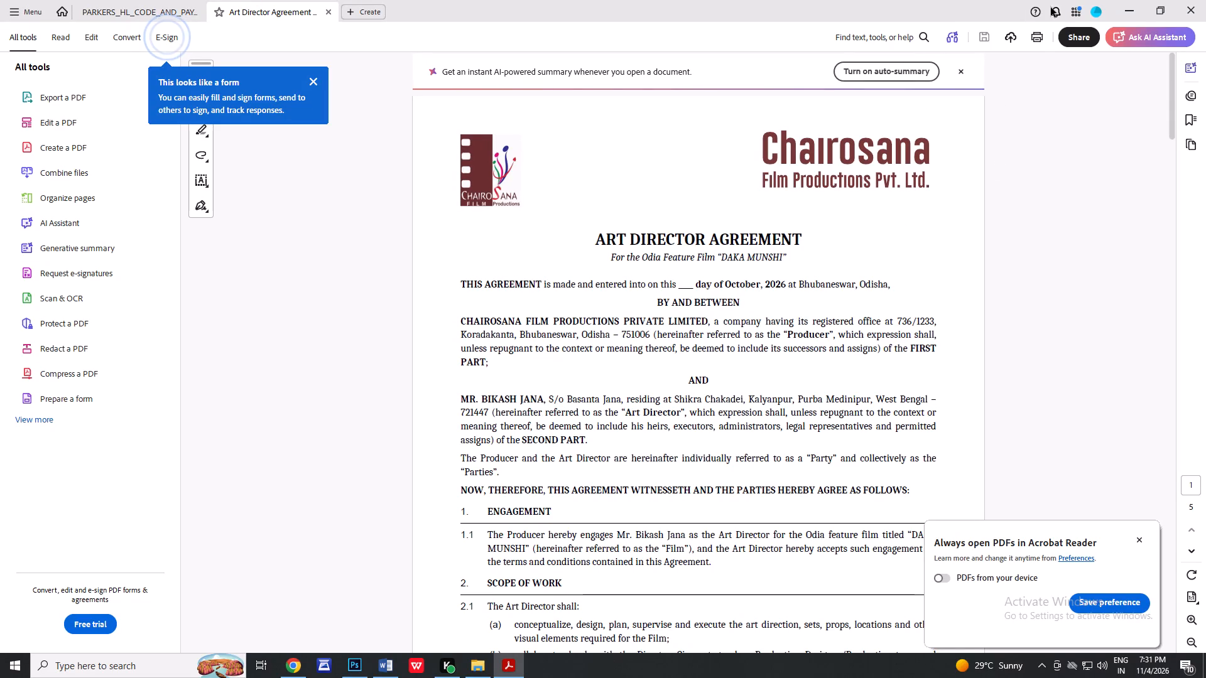
Open the print settings for the Art Director Agreement again.
left_click(1033, 40)
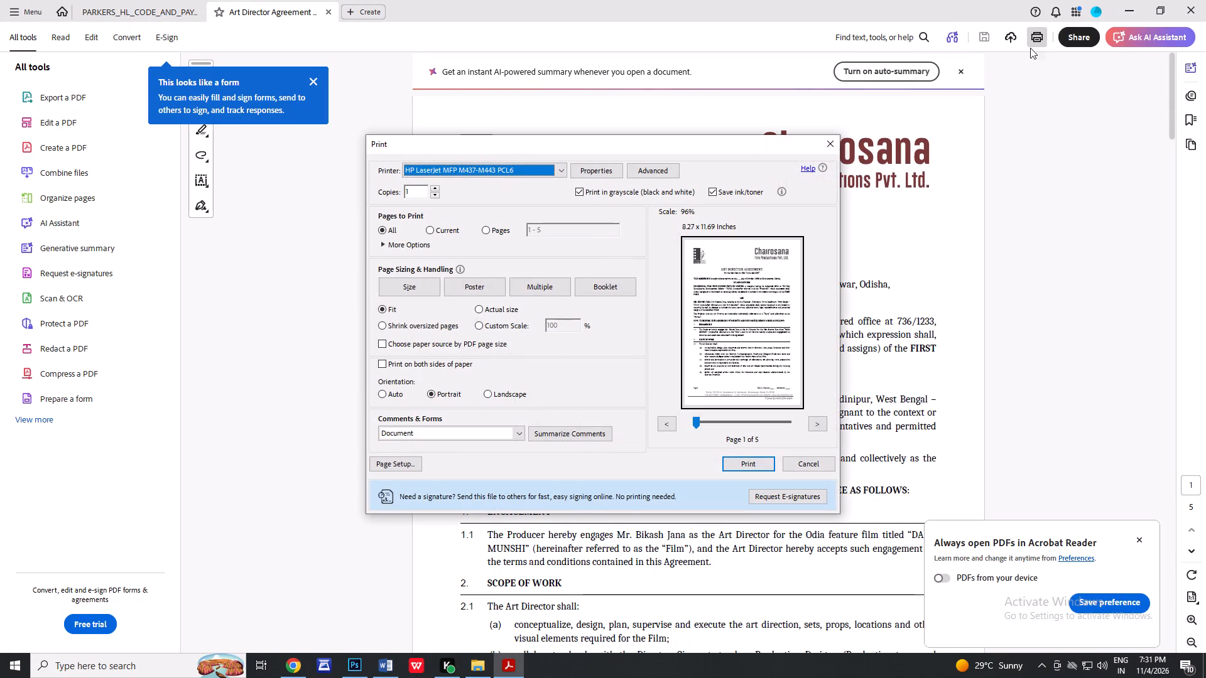
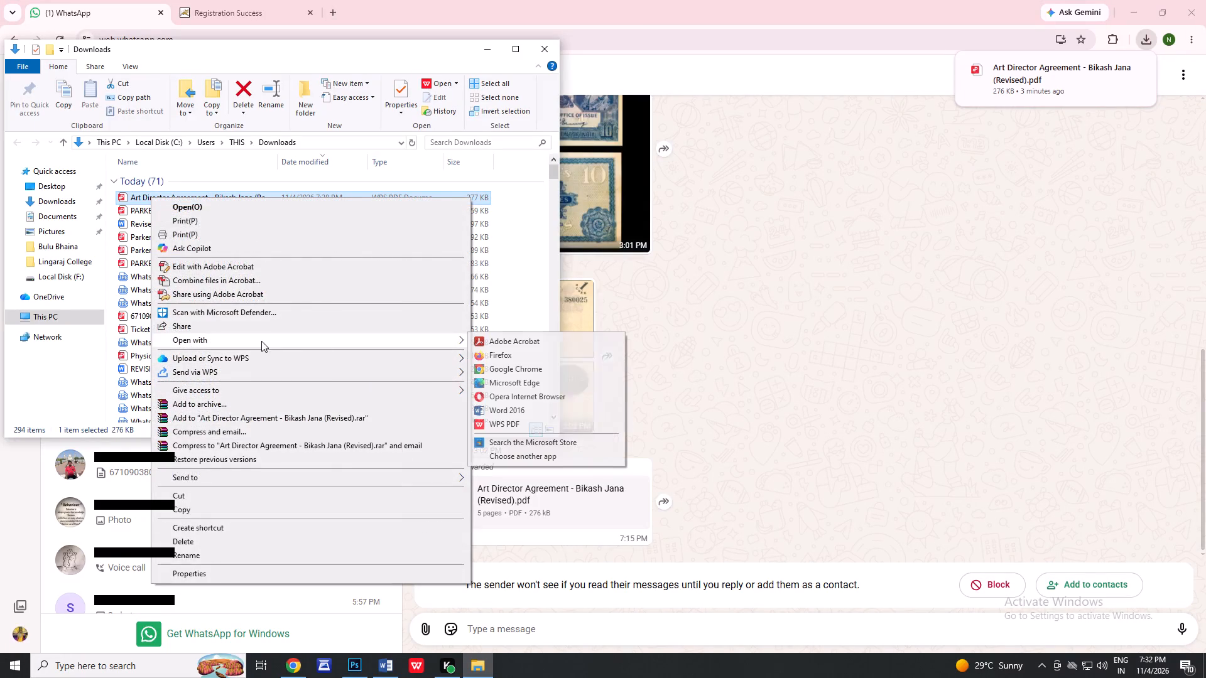
Open the revised Art Director Agreement PDF from the Downloads folder in Adobe Acrobat.
left_click(490, 344)
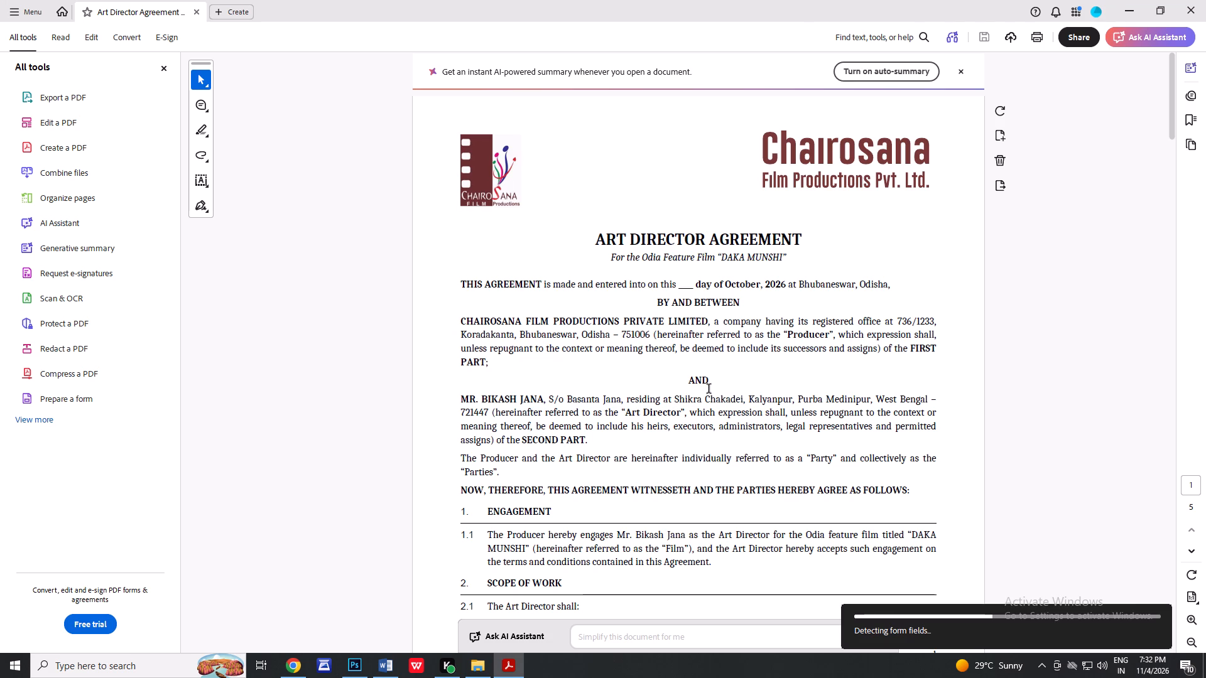
Look through the Art Director Agreement from its first page to the remuneration and payment terms on page 2.
scroll(709, 389, "down", 2)
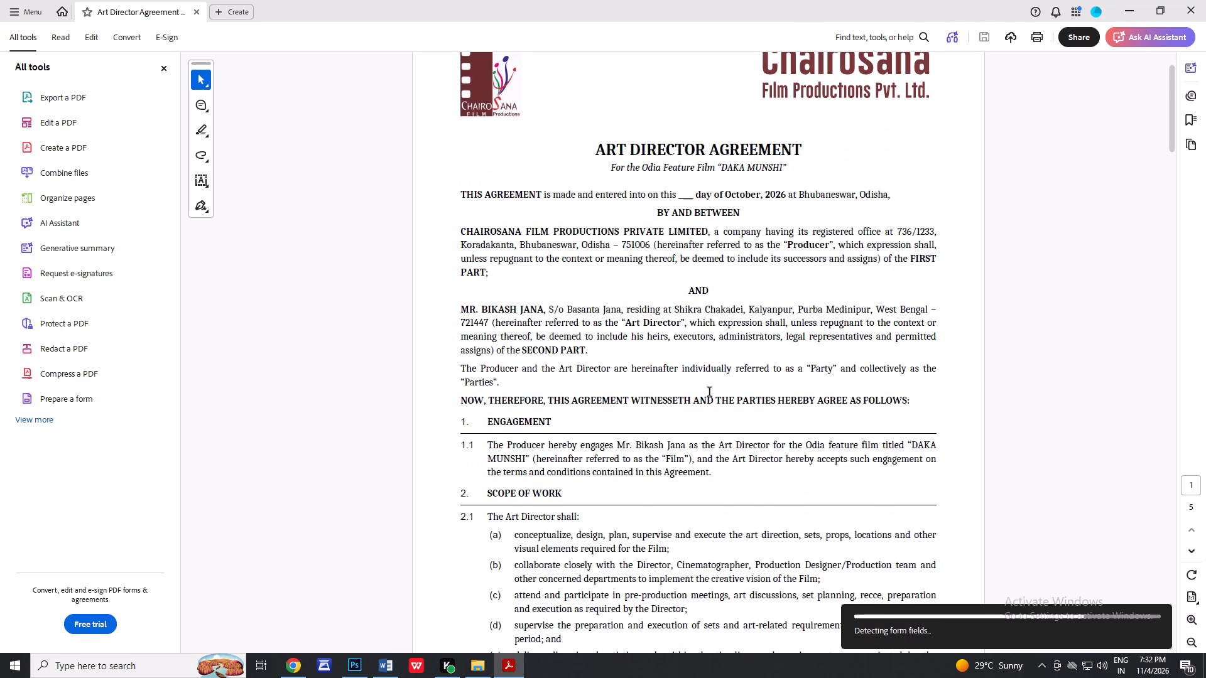
scroll(710, 394, "down", 2)
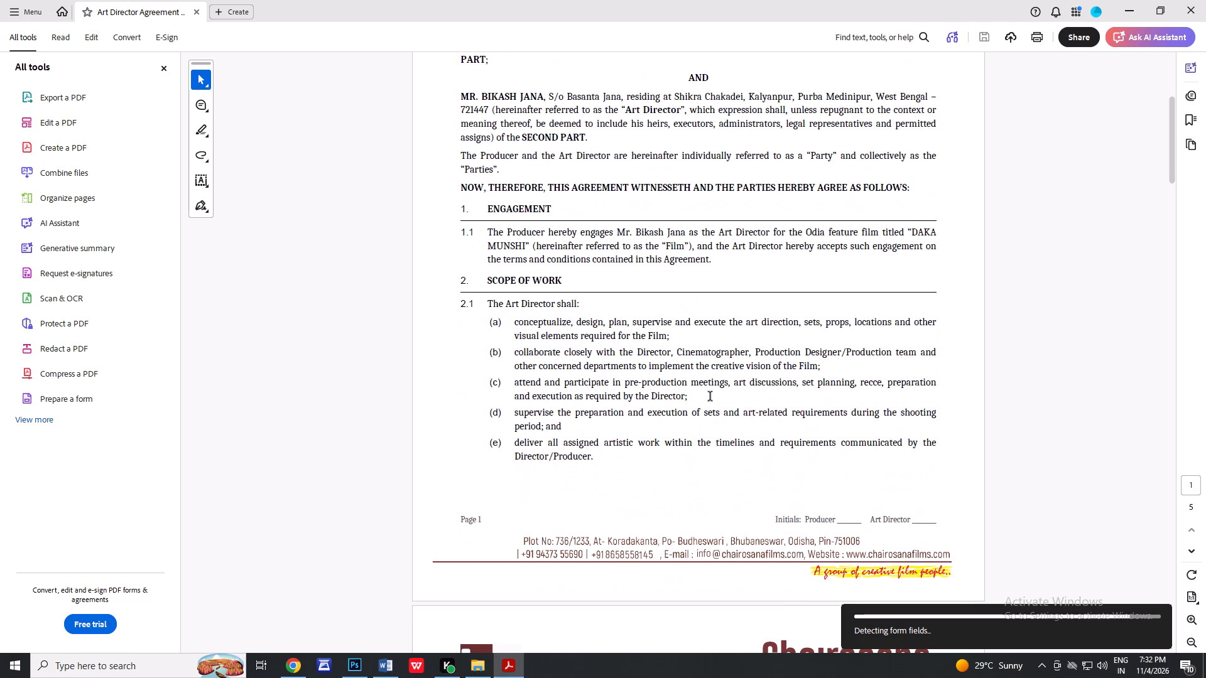
scroll(710, 397, "down", 7)
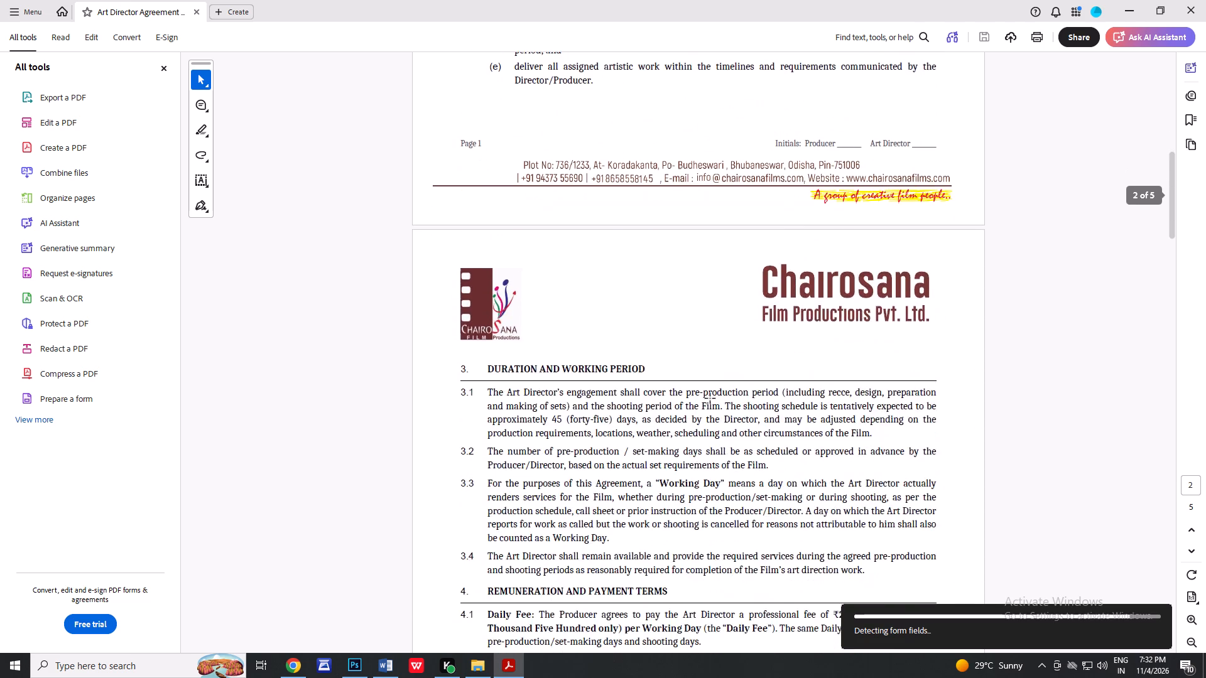
scroll(710, 399, "down", 1)
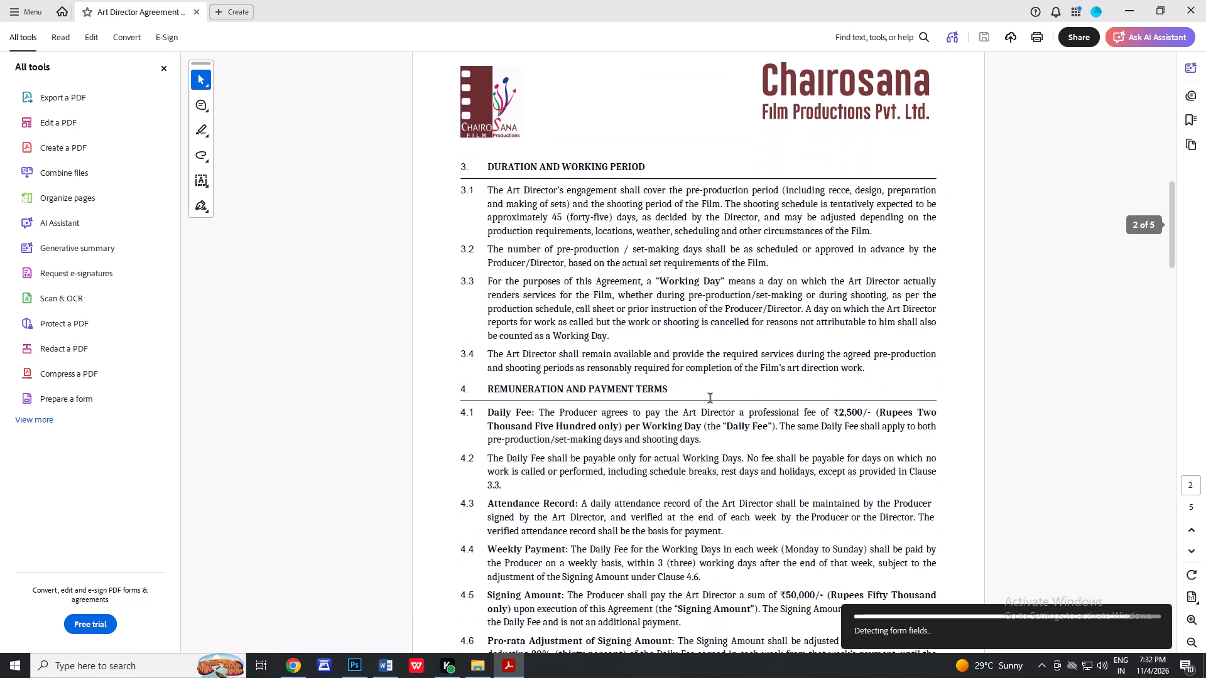
scroll(710, 399, "down", 3)
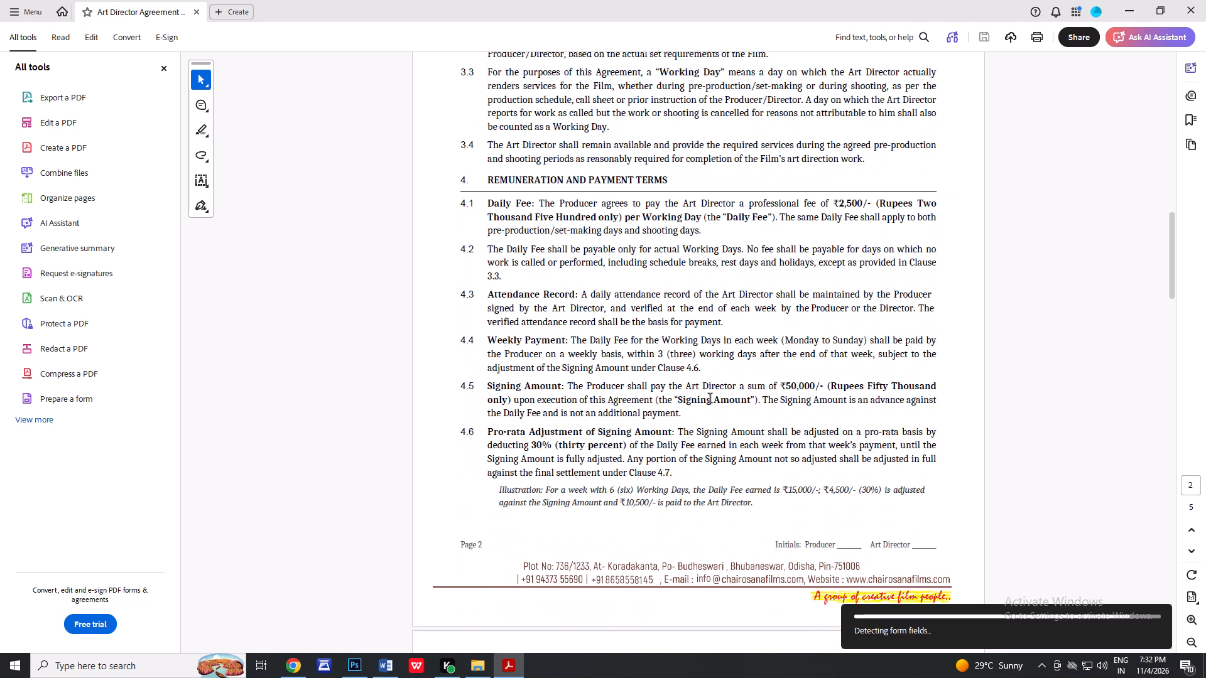
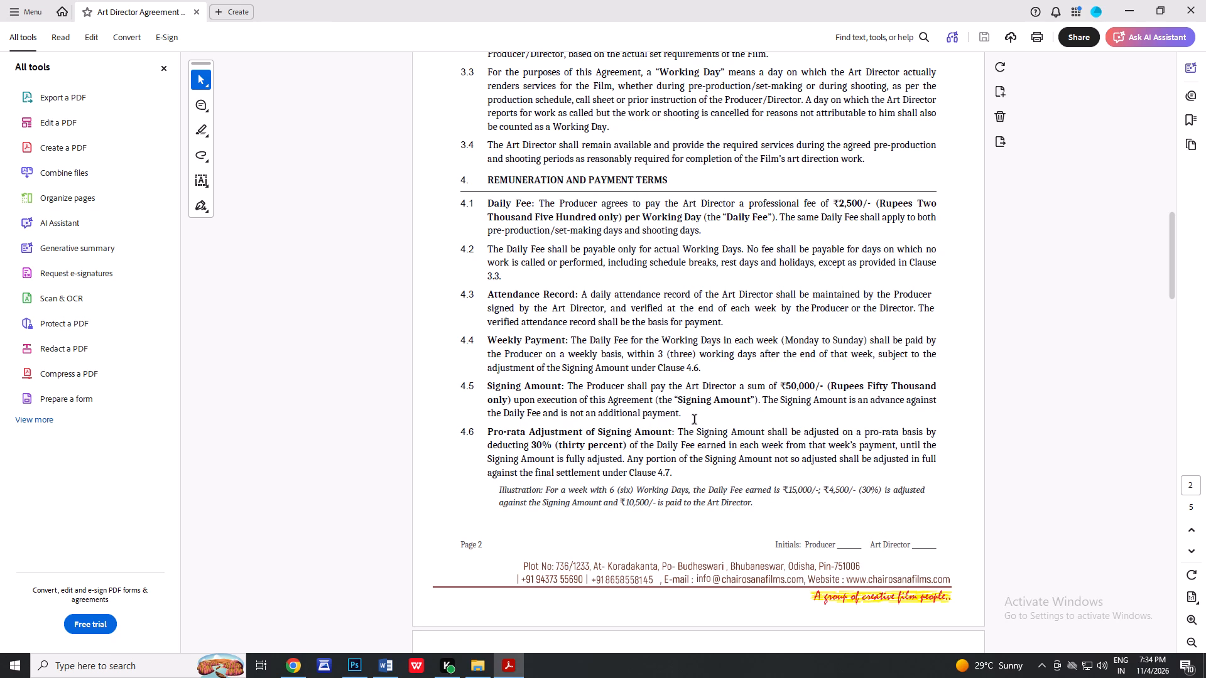
Read on through the Art Director Agreement from the remuneration terms on page 2 to the termination clauses on page 4.
scroll(712, 385, "down", 2)
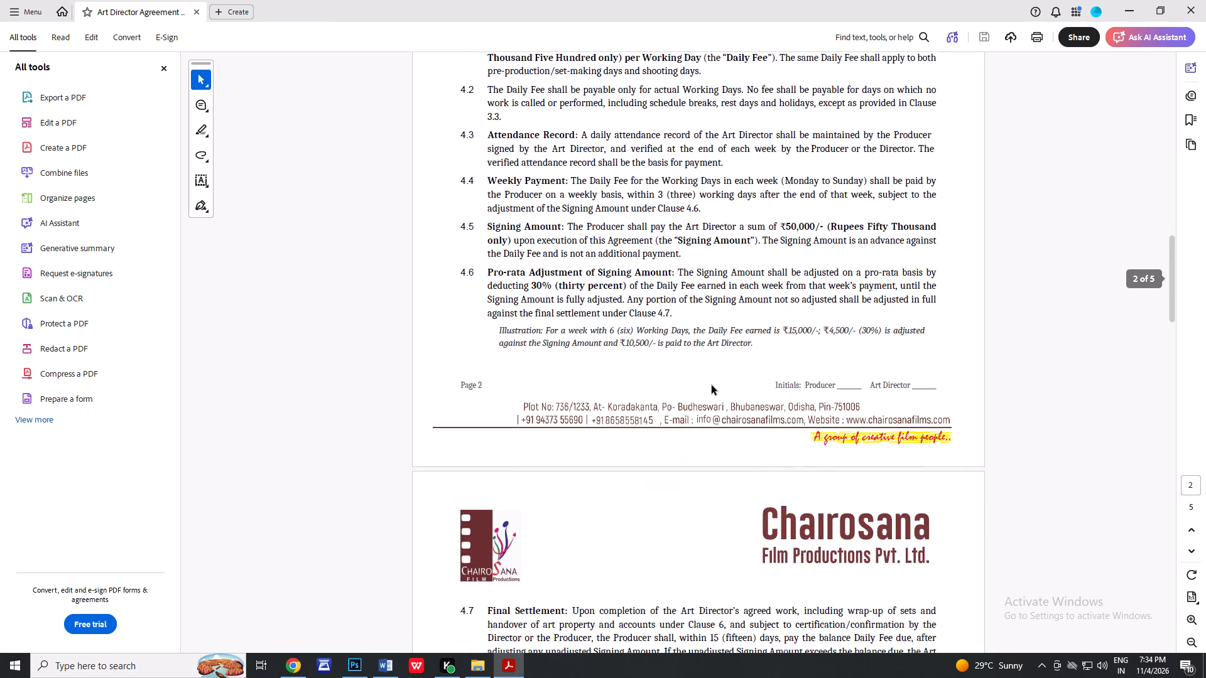
scroll(712, 385, "down", 8)
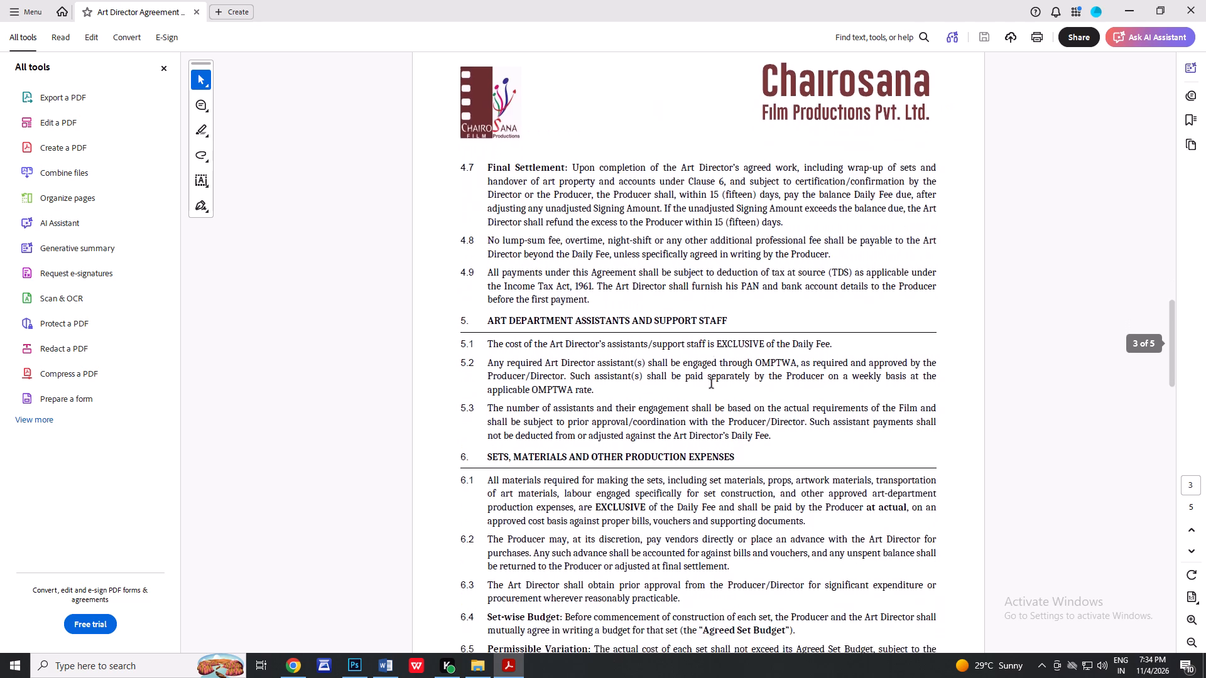
scroll(712, 384, "down", 4)
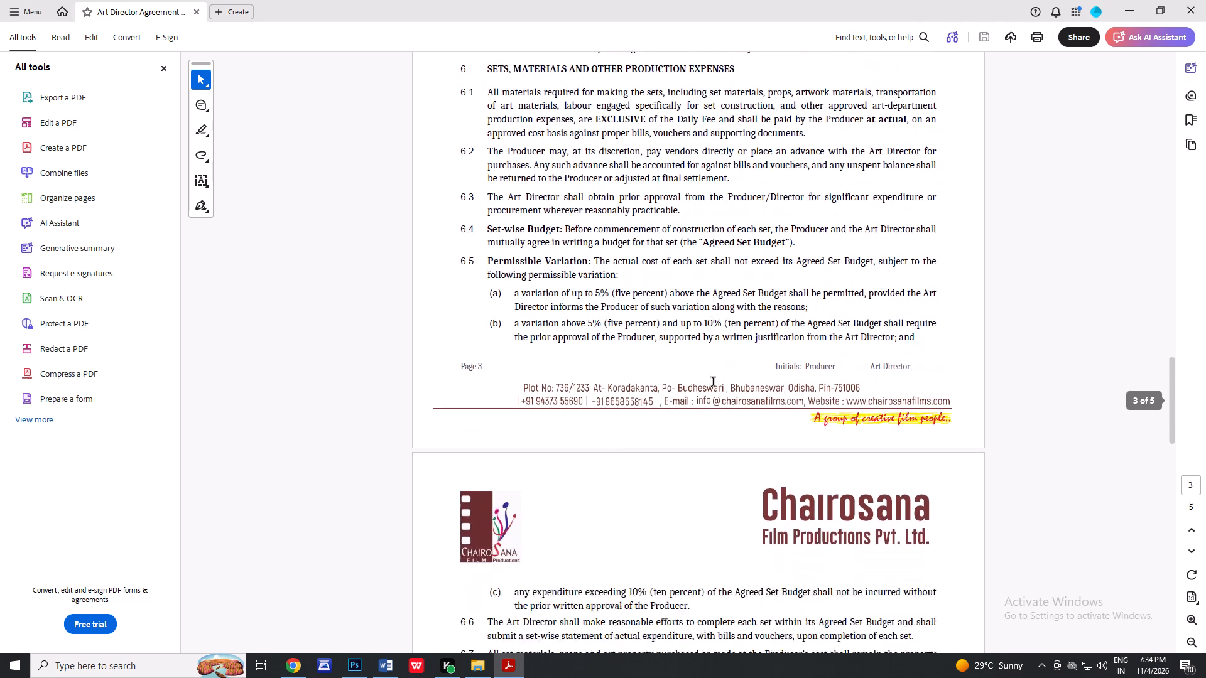
scroll(714, 382, "down", 5)
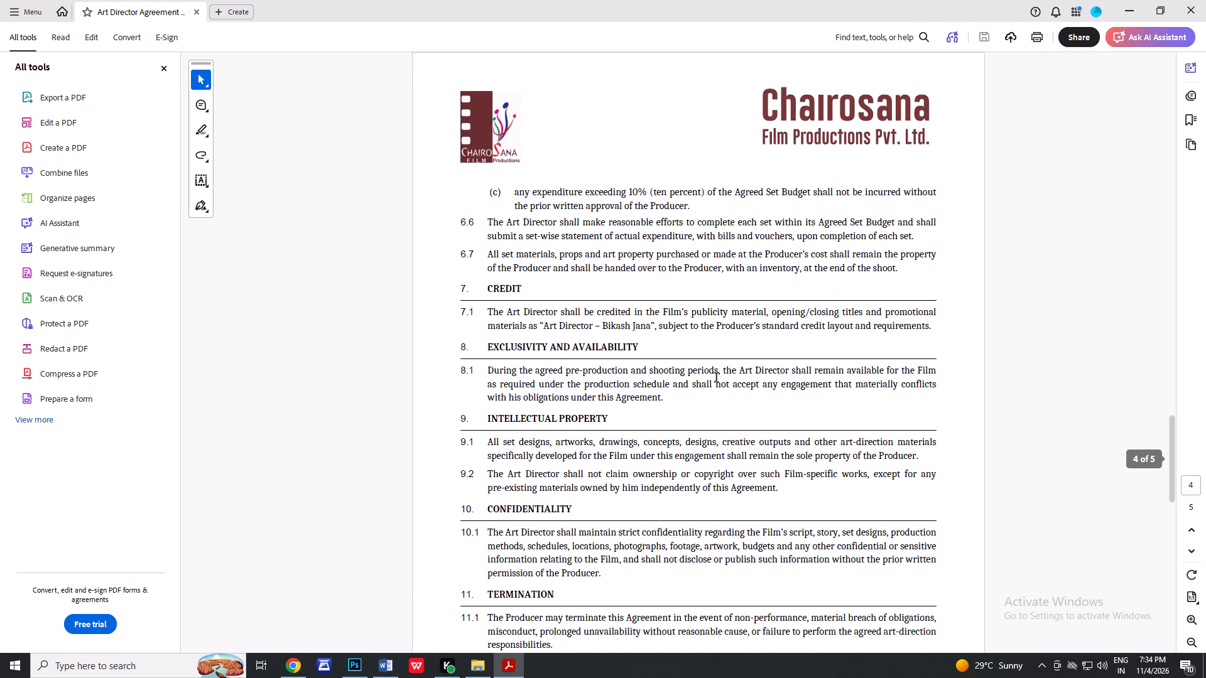
scroll(717, 378, "down", 5)
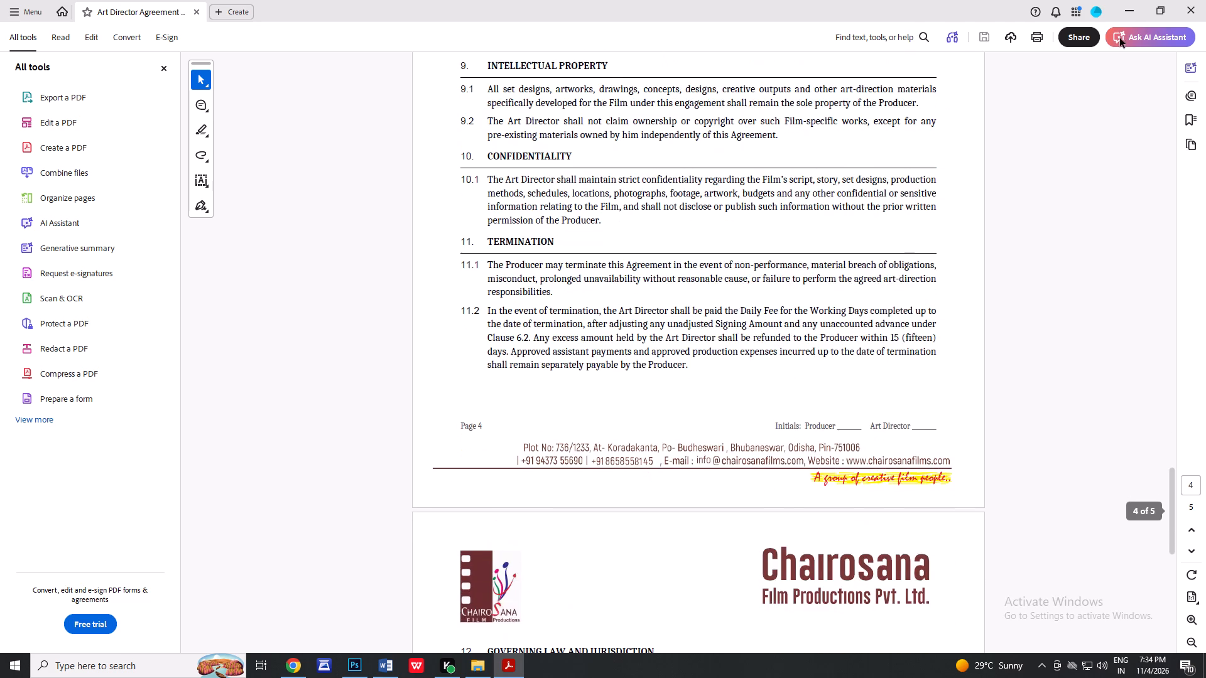
Close the Art Director Agreement PDF together with Adobe Acrobat.
left_click(1205, 0)
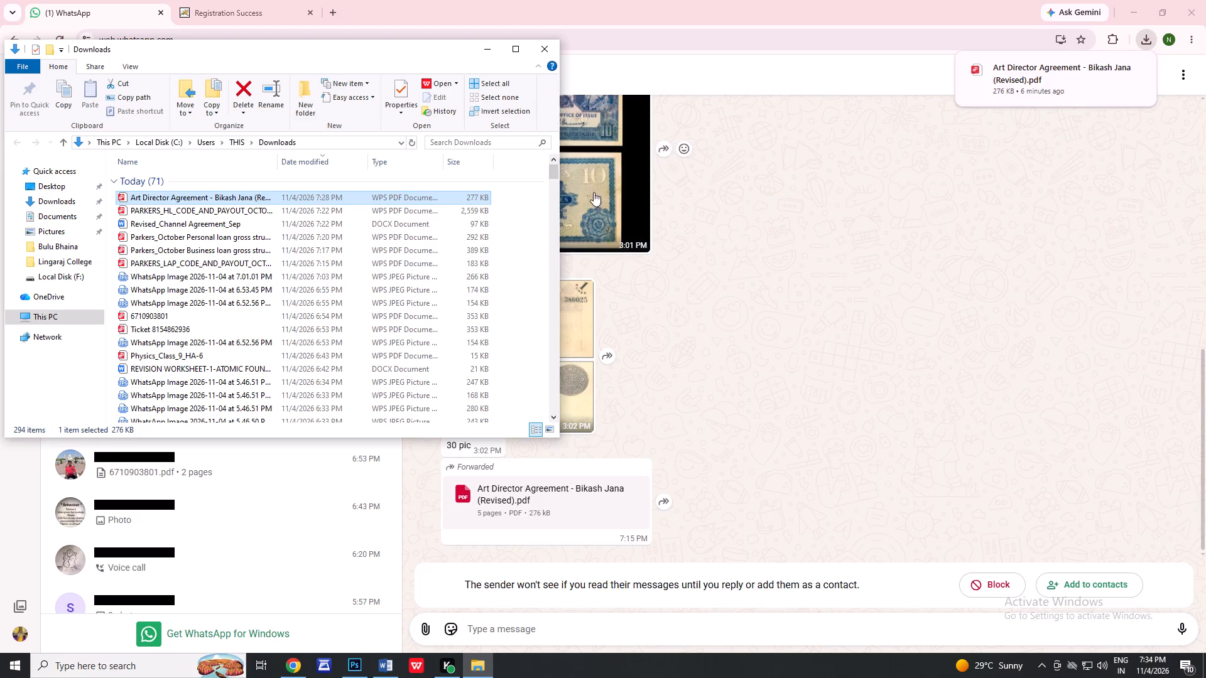